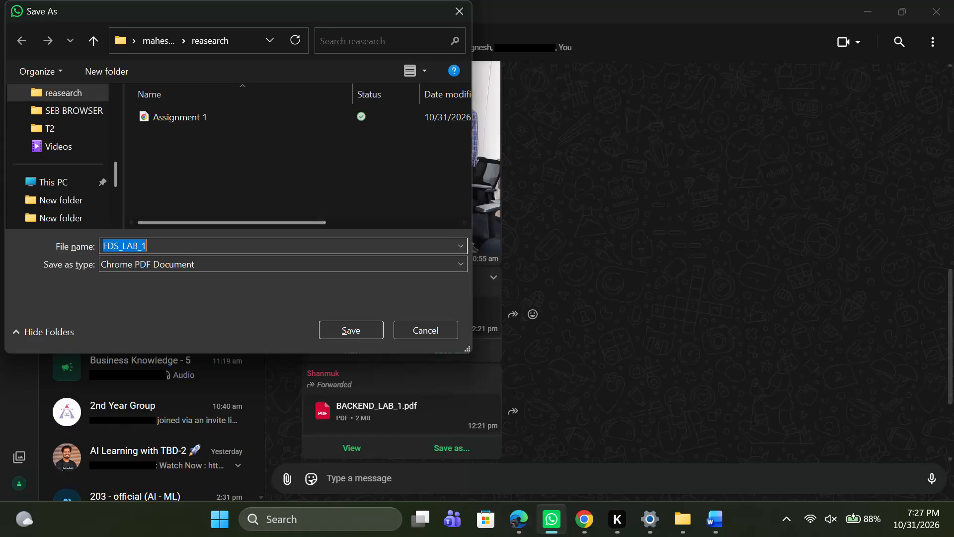
Choose the New folder listed directly below This PC as the save location for the FDS_LAB_1 PDF.
click(65, 203)
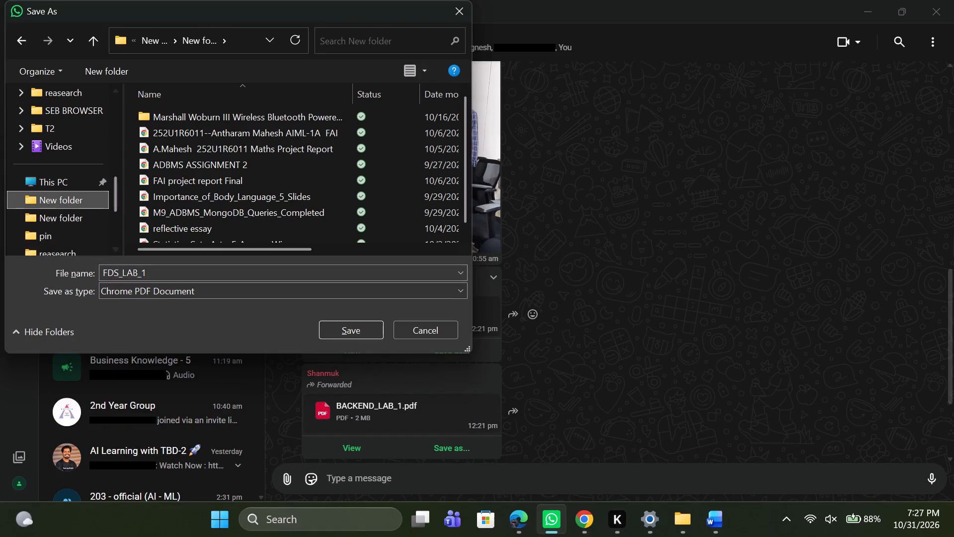
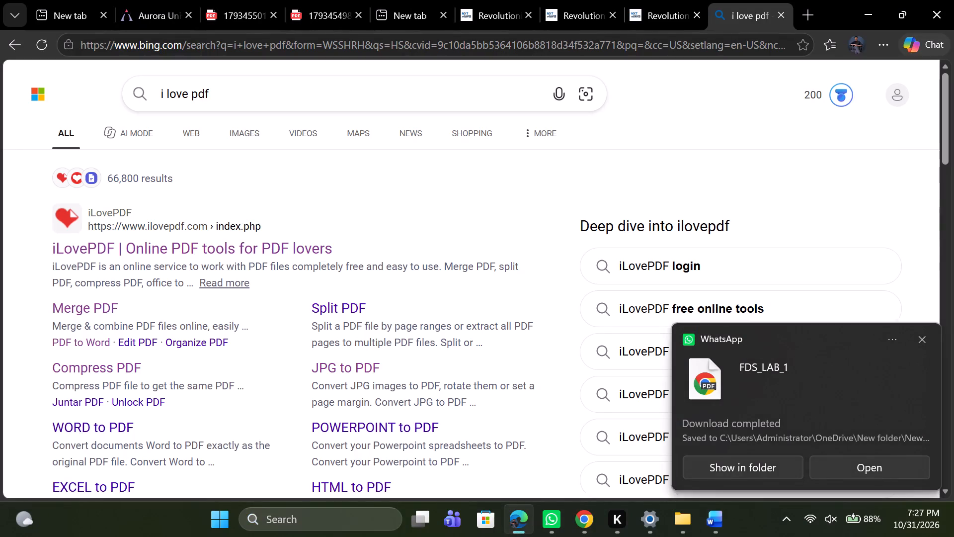
Open the PDF to Word converter on the iLovePDF website and load the FDS_LAB_1 PDF from the New folder listed directly below This PC.
click(220, 247)
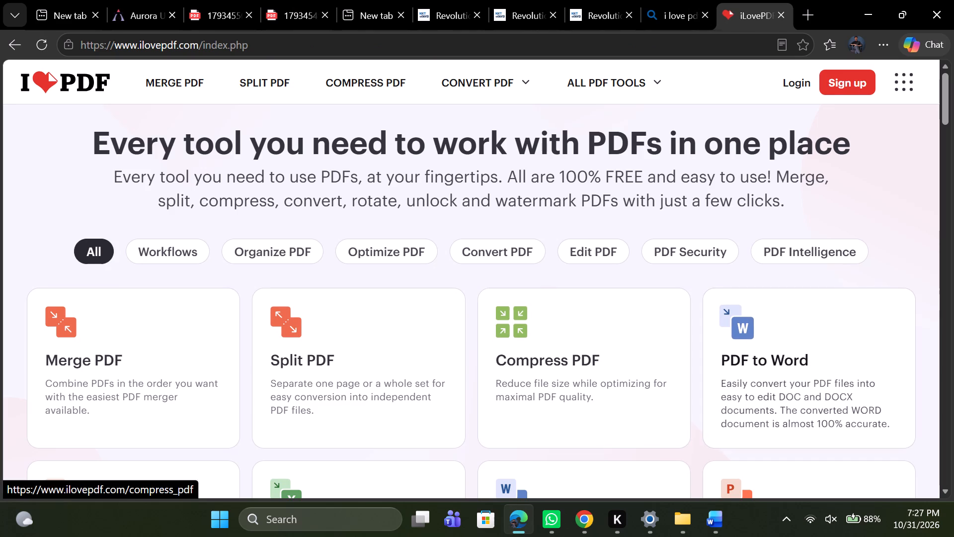
click(743, 339)
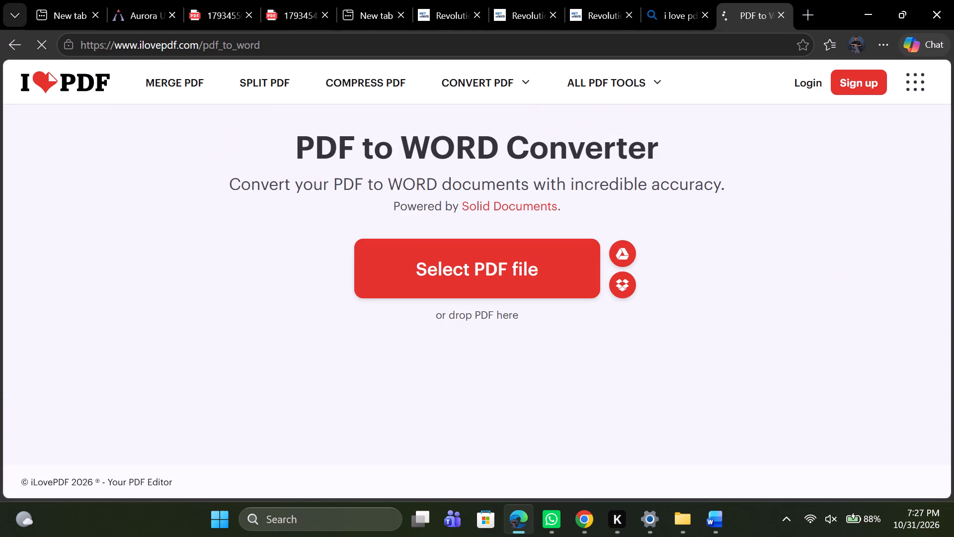
click(535, 280)
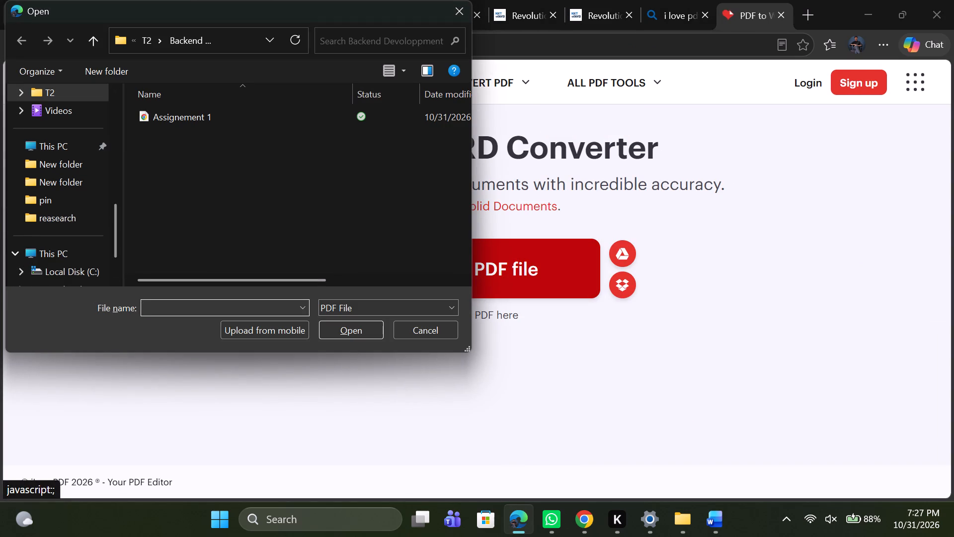
click(57, 171)
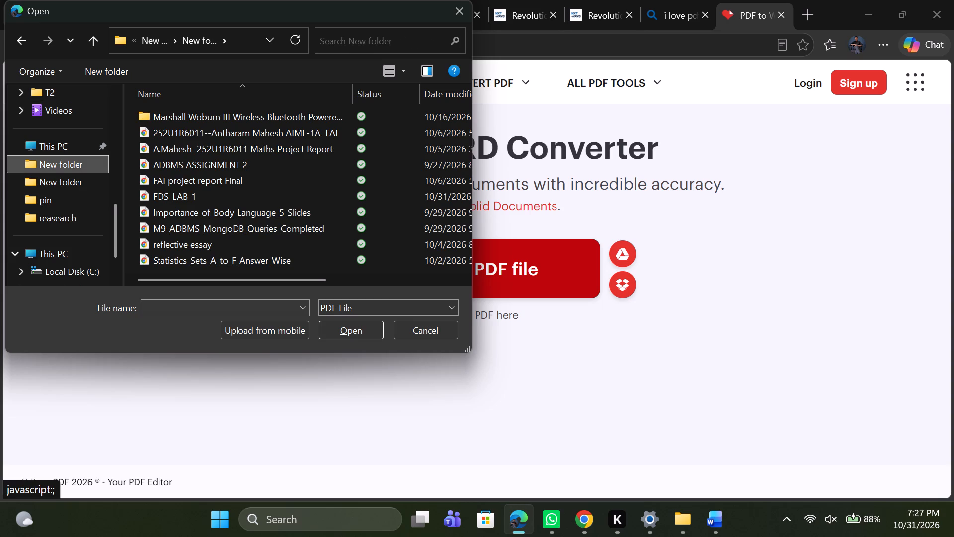
click(176, 190)
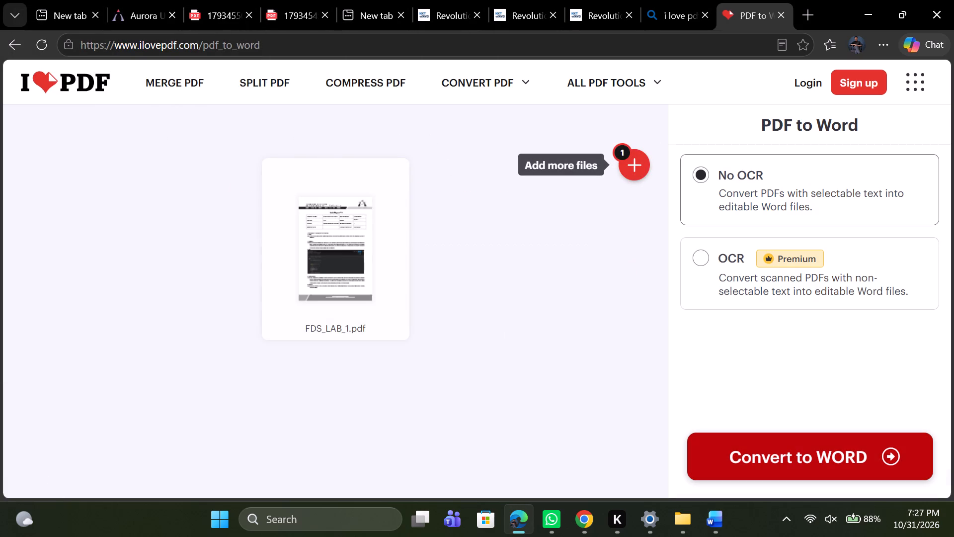
Convert the loaded FDS_LAB_1 PDF to a Word document and open the downloaded FDS_LAB_1.docx to view its first page.
click(781, 452)
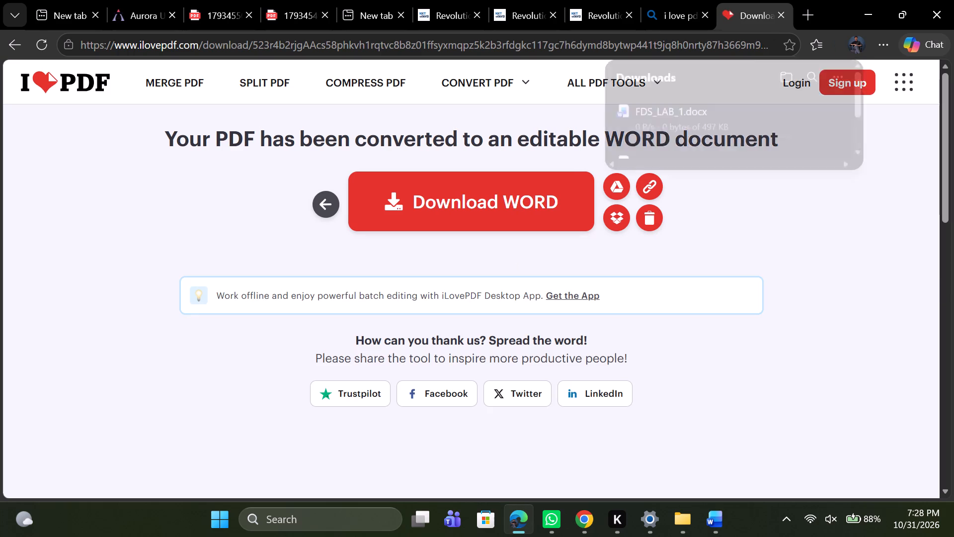
click(665, 120)
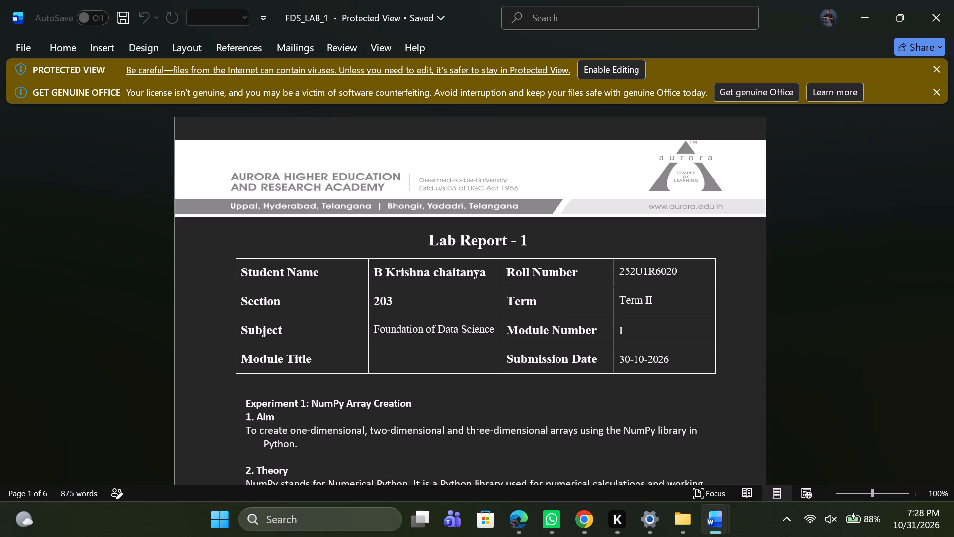
scroll(507, 291, down, 1)
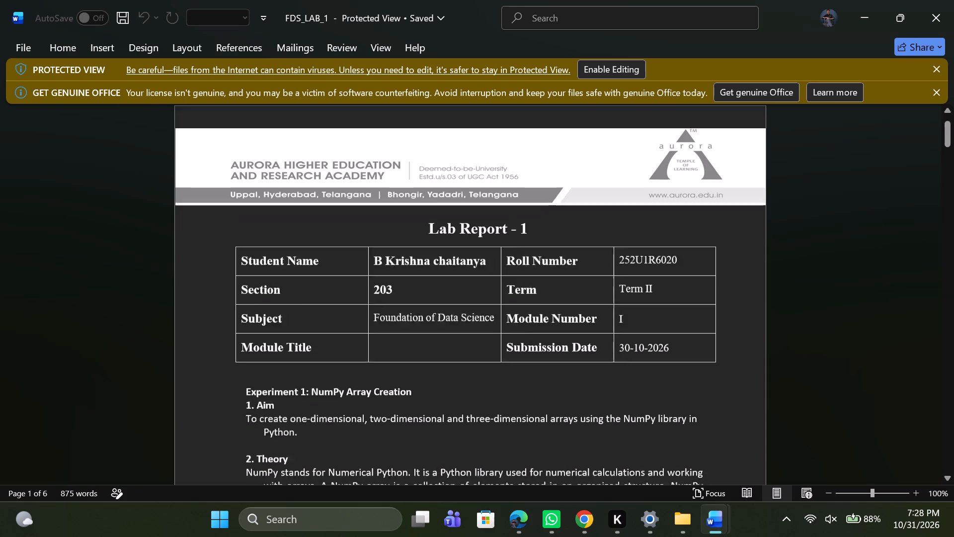
scroll(507, 291, down, 1)
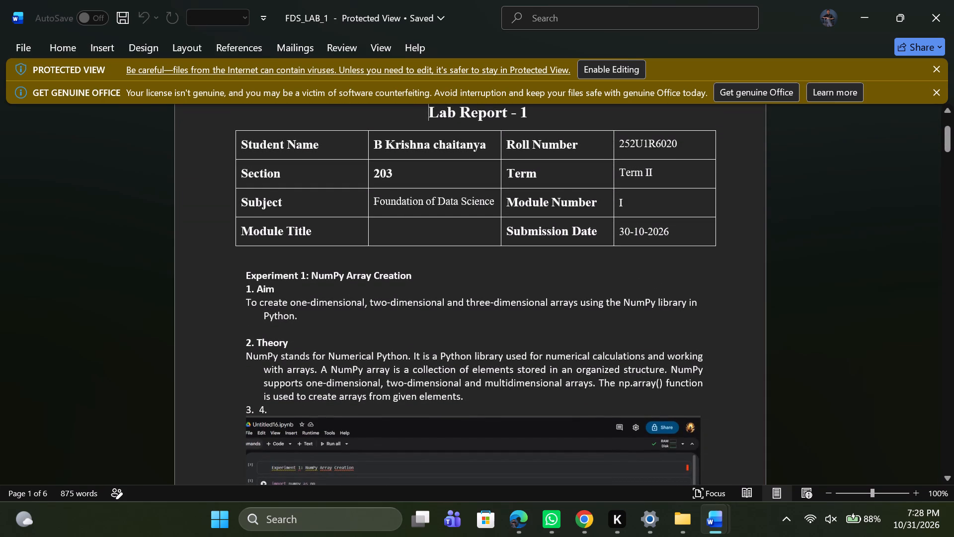
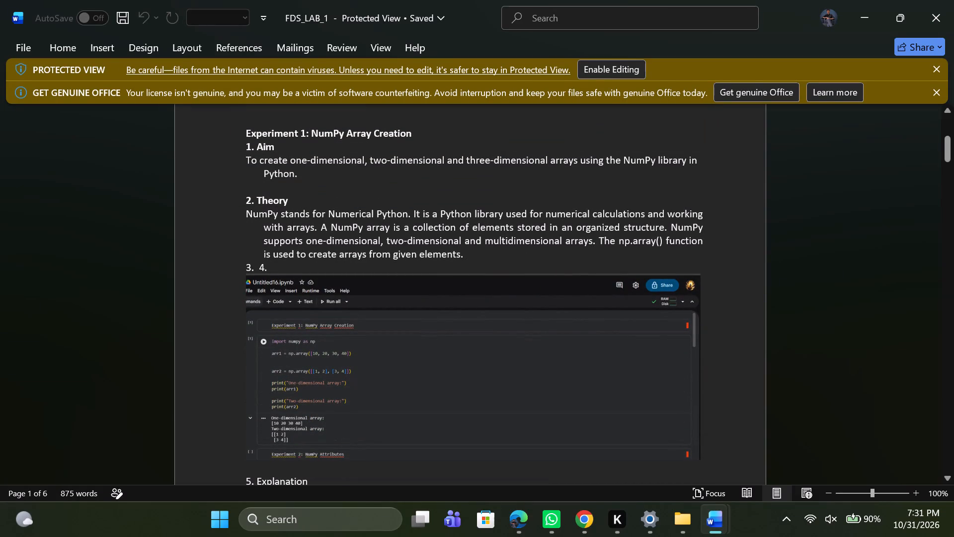
Copy the title text "NumPy Array Creation" from the Experiment 1 heading.
drag(419, 130, 311, 131)
key(ctrl+c)
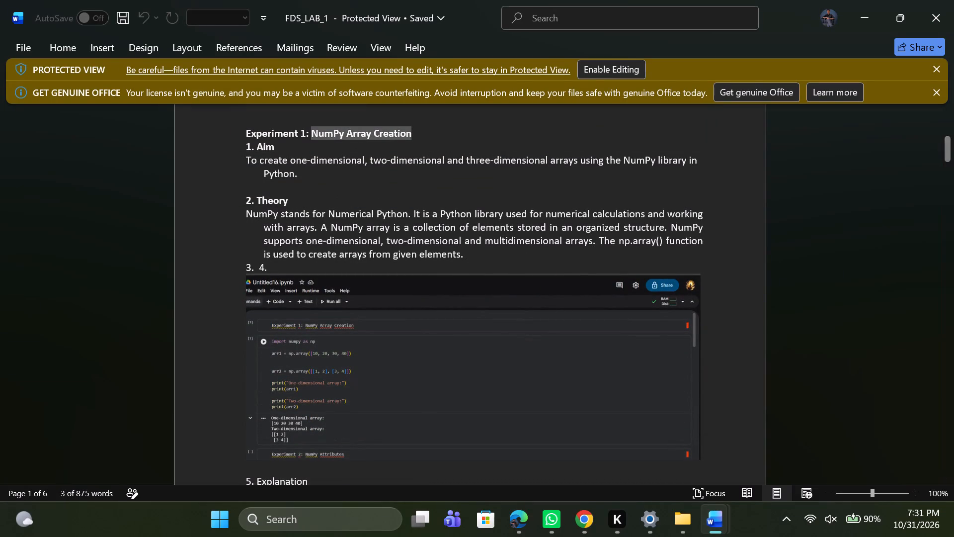
Enable editing of the FDS_LAB_1 document and return to the Experiment 1 section.
click(612, 65)
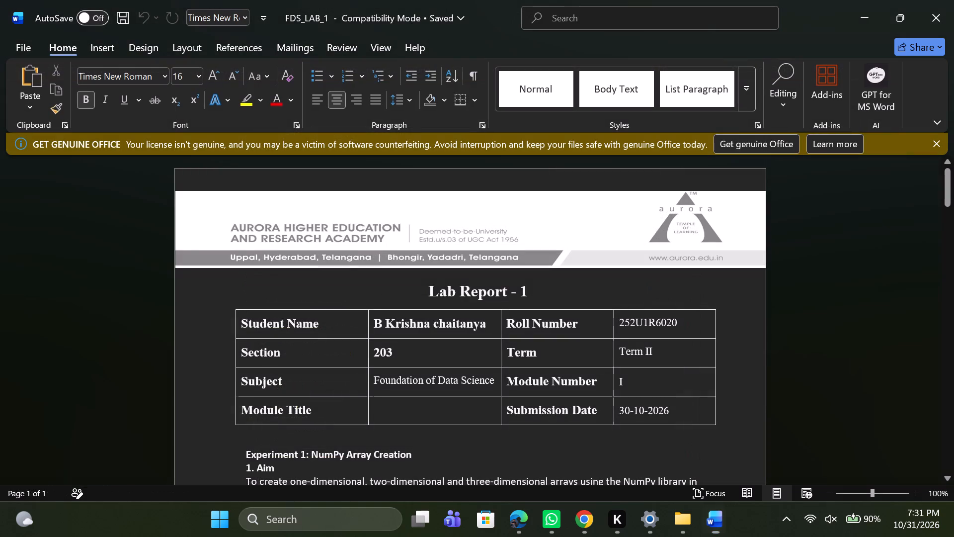
scroll(466, 356, down, 2)
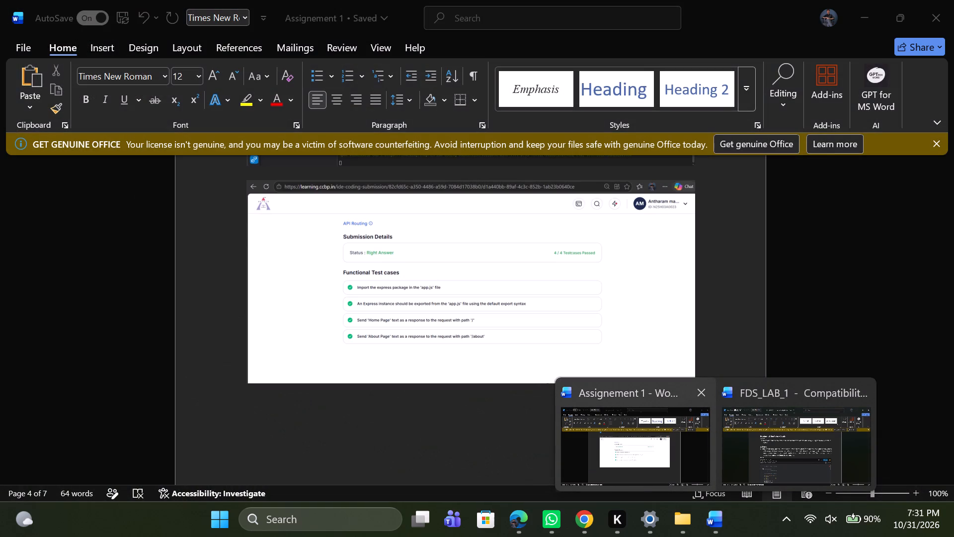
Switch to the Assignement 1 document and bring up the This PC folders for saving a copy of it.
click(646, 447)
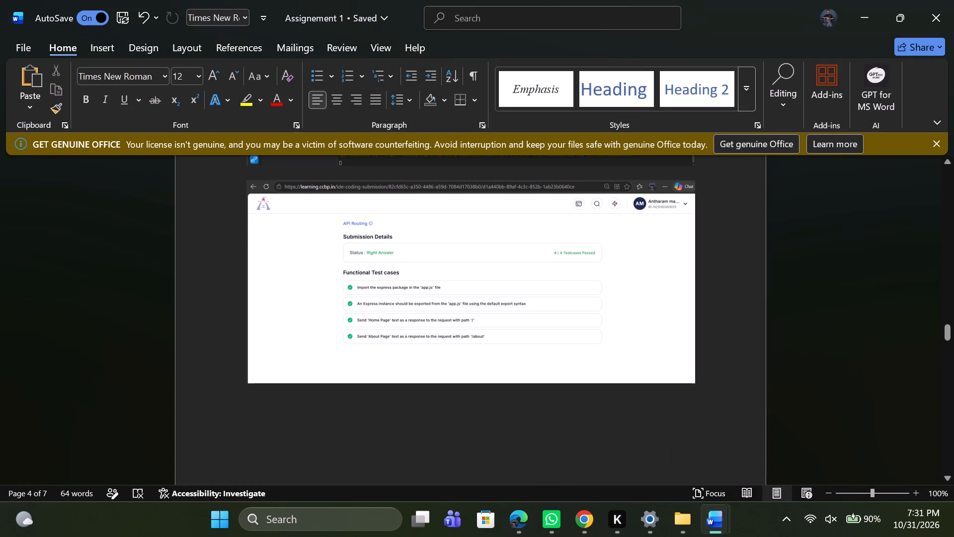
drag(703, 435, 612, 404)
click(24, 42)
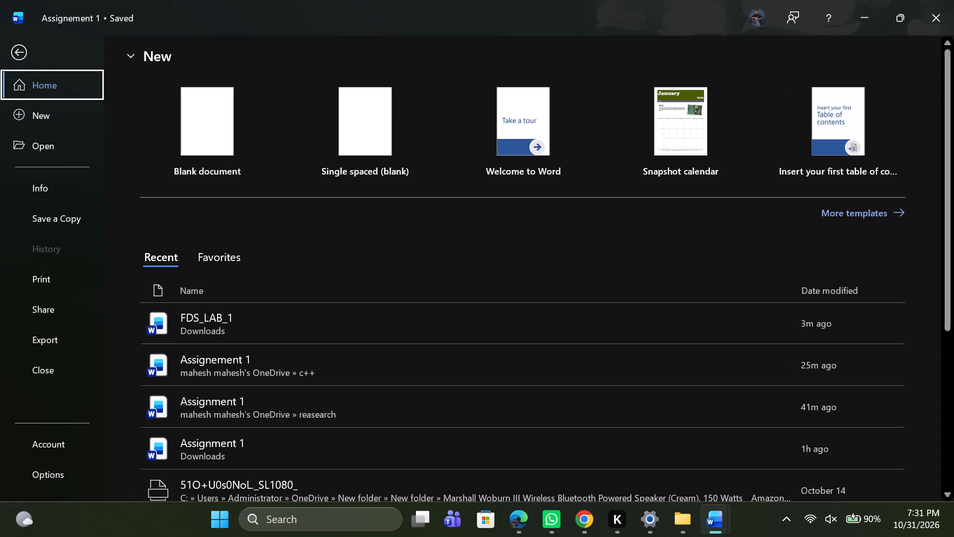
click(50, 219)
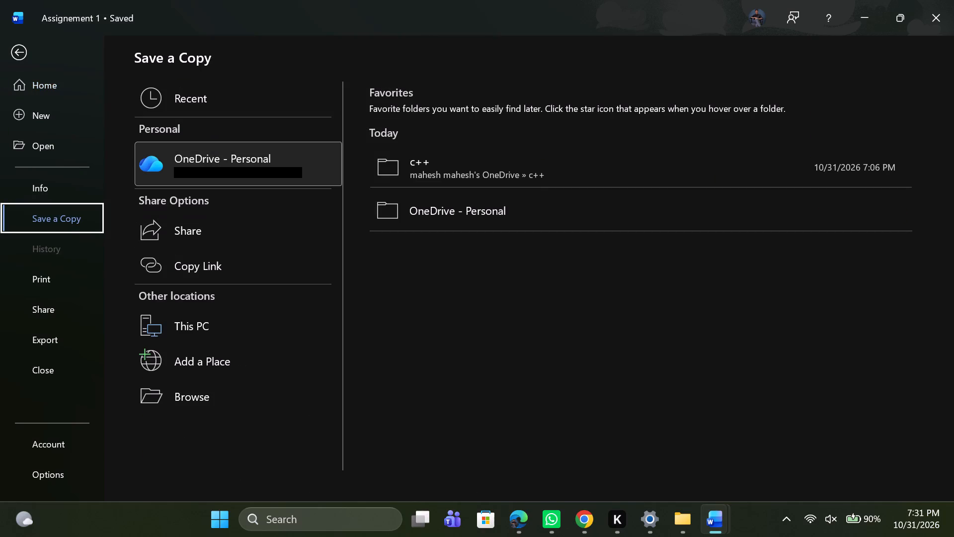
click(207, 314)
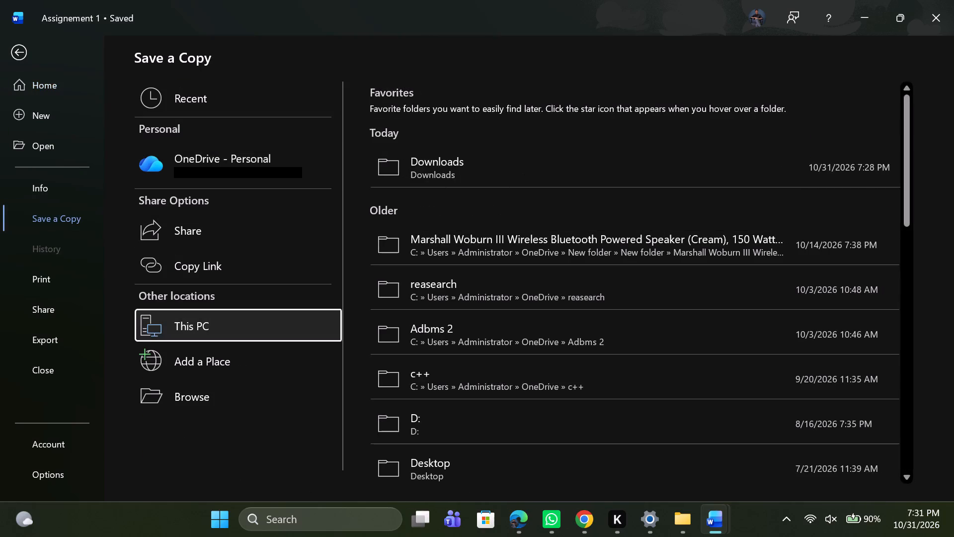
Look through the This PC folder list for a suitable place to save the copy of Assignement 1.
scroll(473, 395, down, 3)
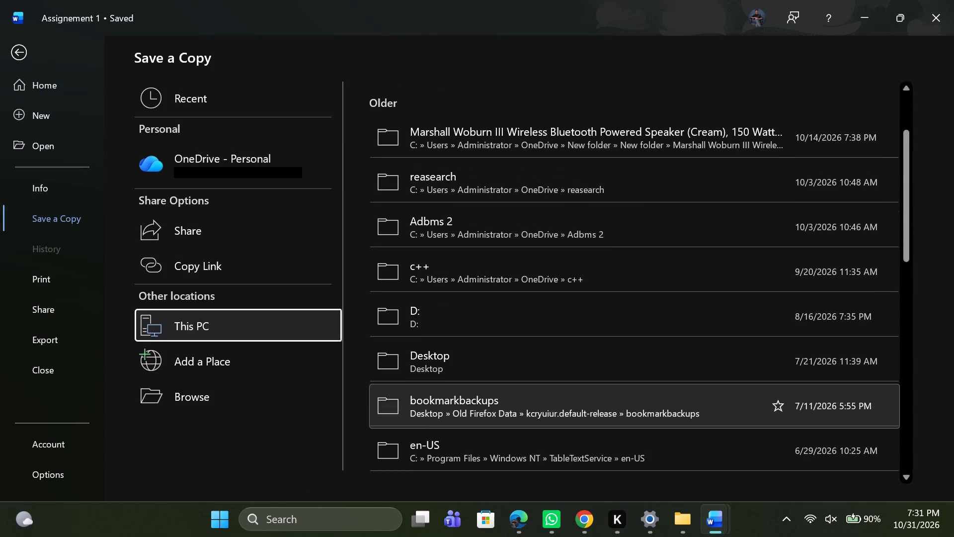
scroll(473, 395, down, 3)
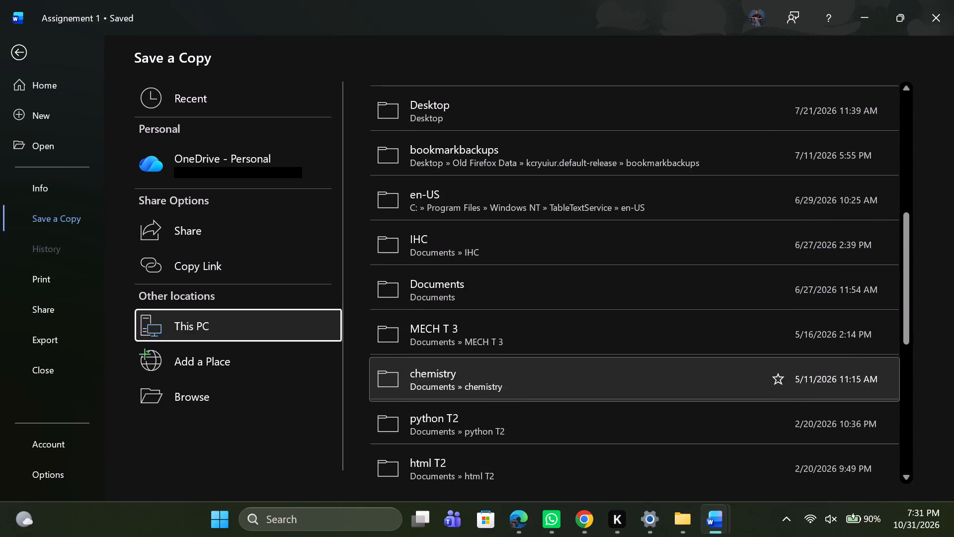
scroll(473, 395, down, 3)
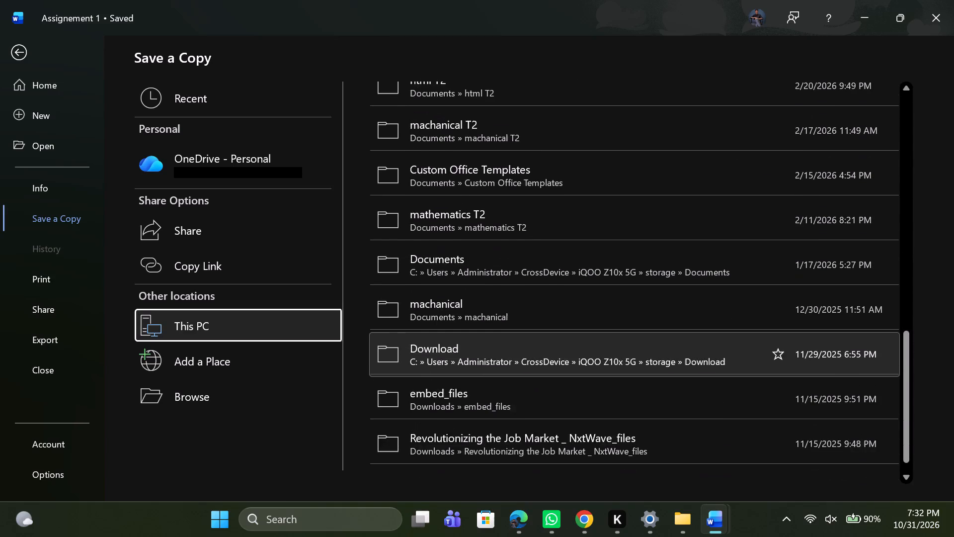
scroll(473, 395, down, 3)
scroll(473, 395, up, 2)
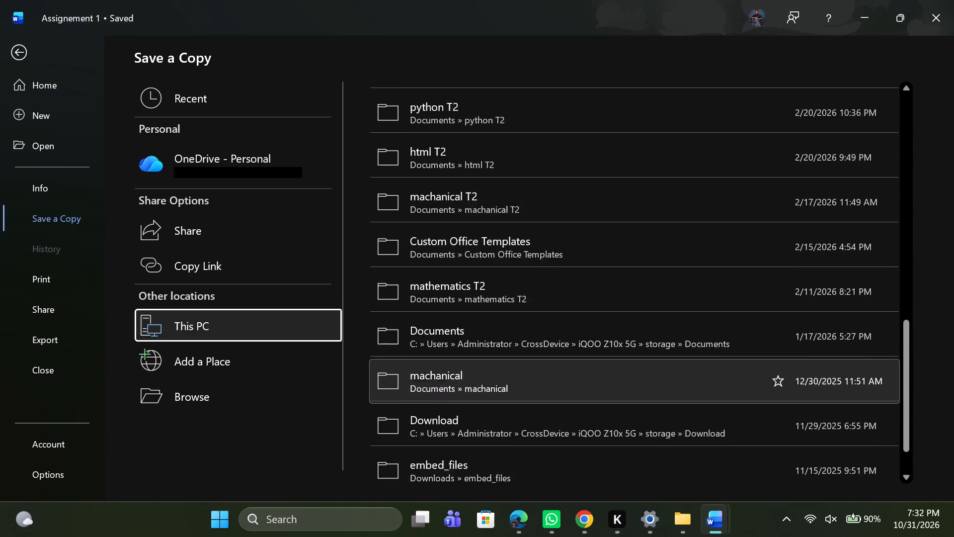
scroll(473, 395, up, 5)
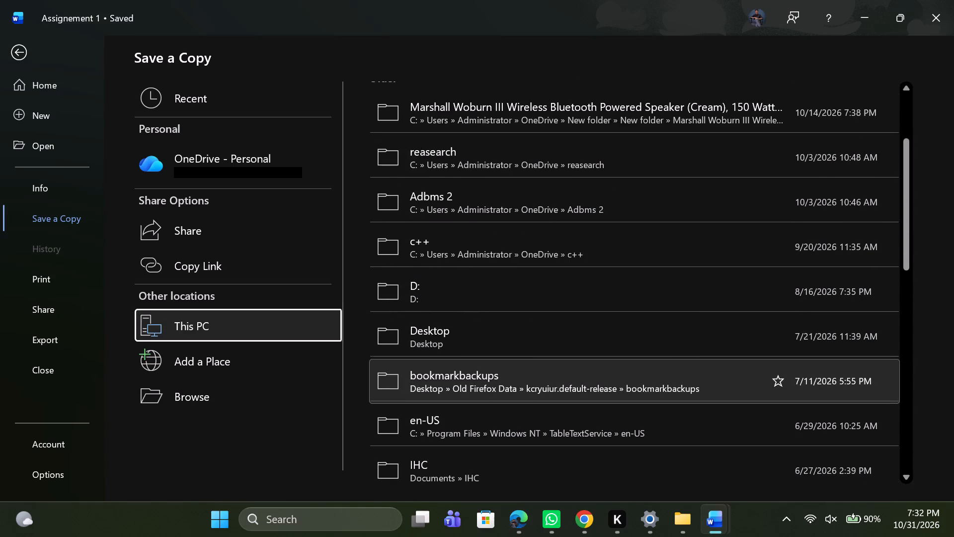
scroll(423, 336, up, 3)
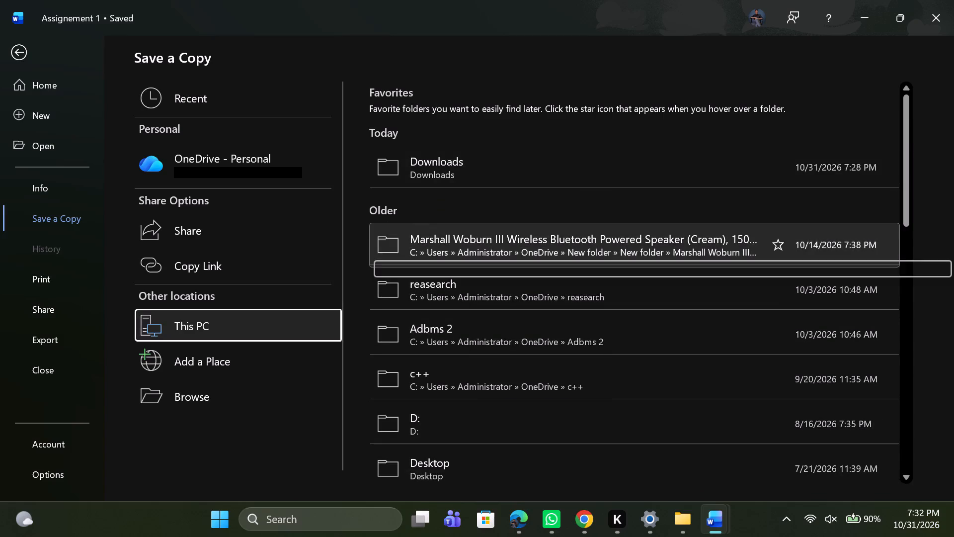
scroll(483, 245, down, 1)
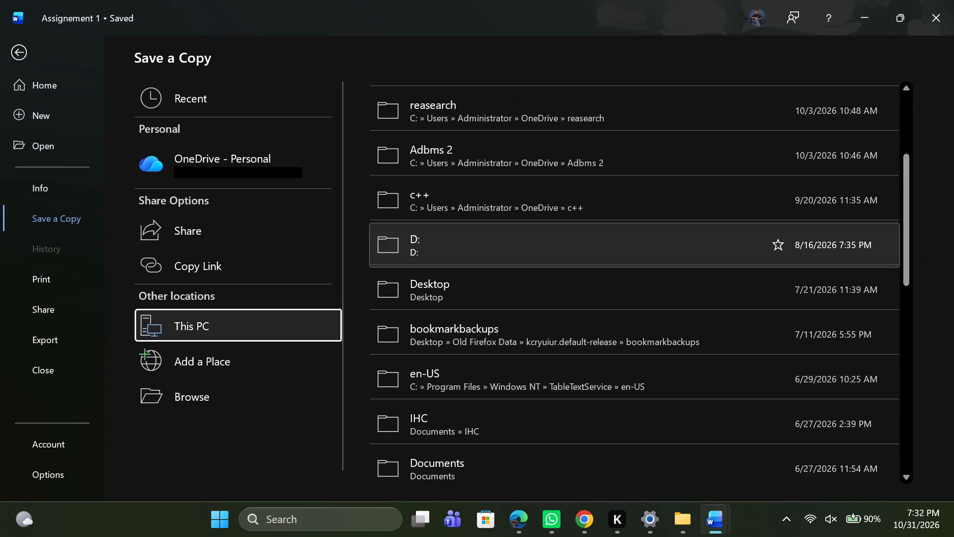
scroll(483, 245, down, 2)
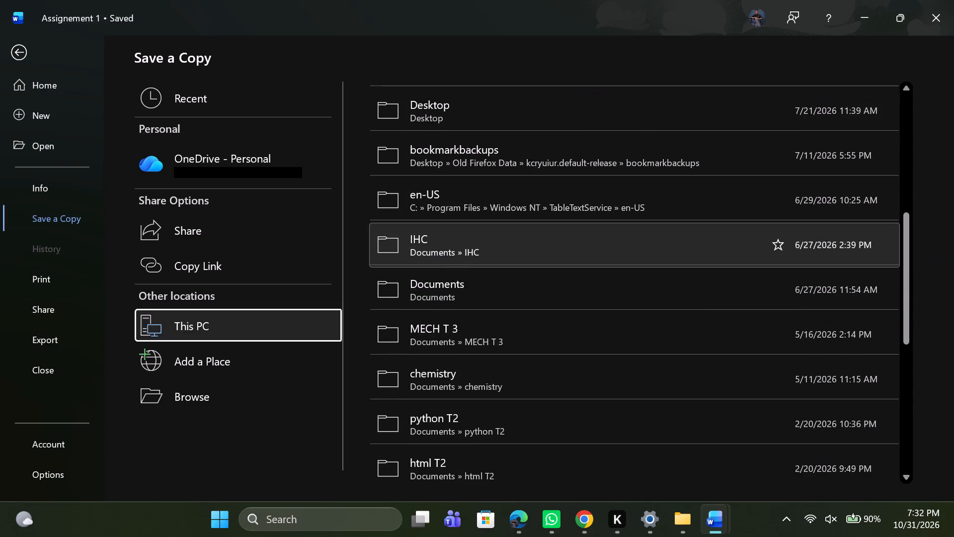
scroll(463, 362, down, 1)
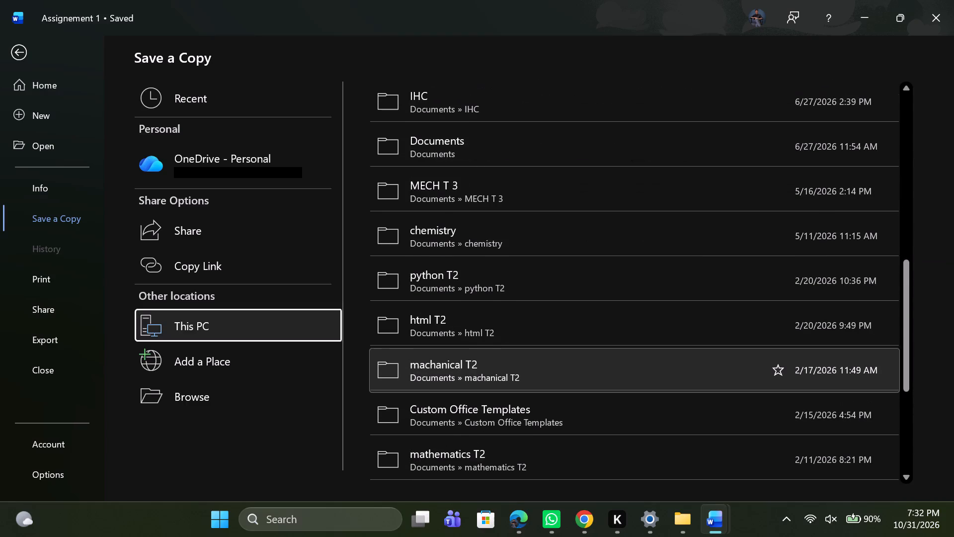
scroll(463, 362, down, 1)
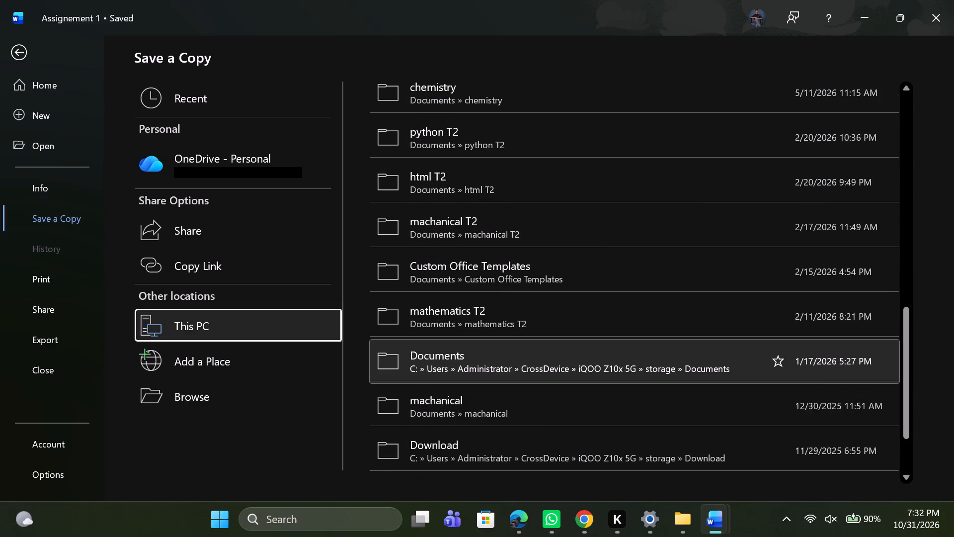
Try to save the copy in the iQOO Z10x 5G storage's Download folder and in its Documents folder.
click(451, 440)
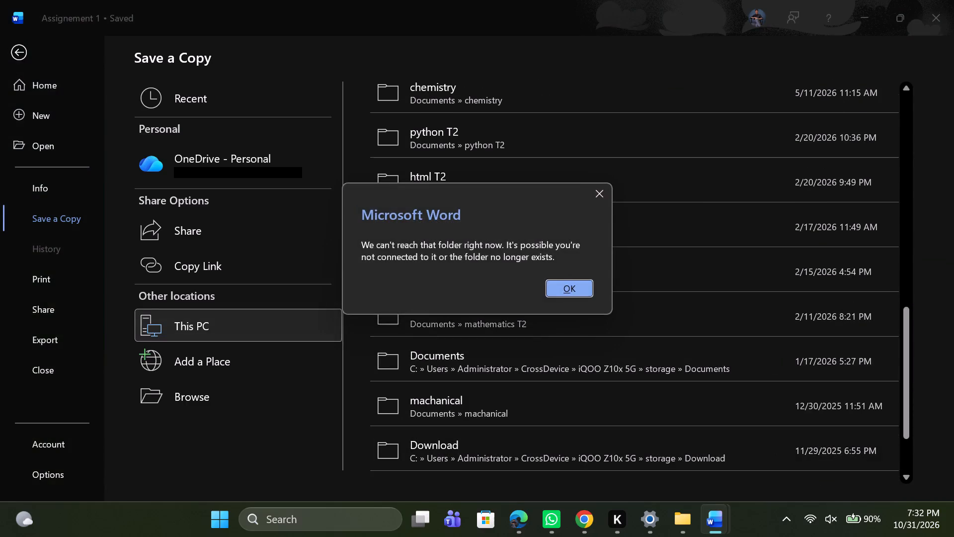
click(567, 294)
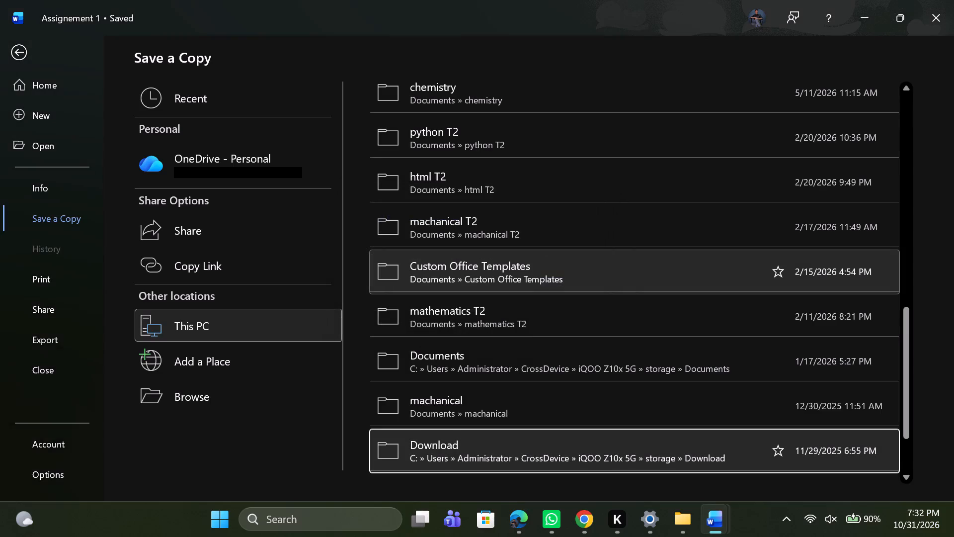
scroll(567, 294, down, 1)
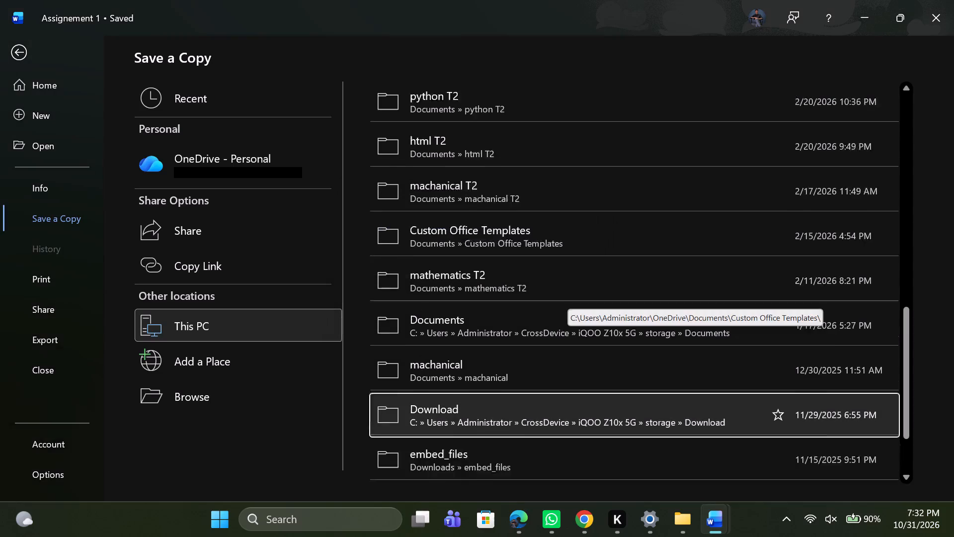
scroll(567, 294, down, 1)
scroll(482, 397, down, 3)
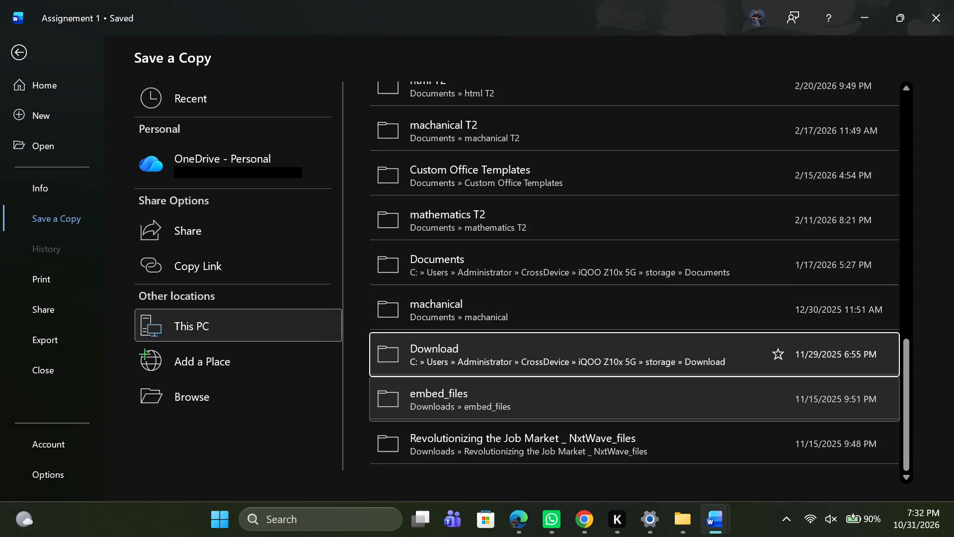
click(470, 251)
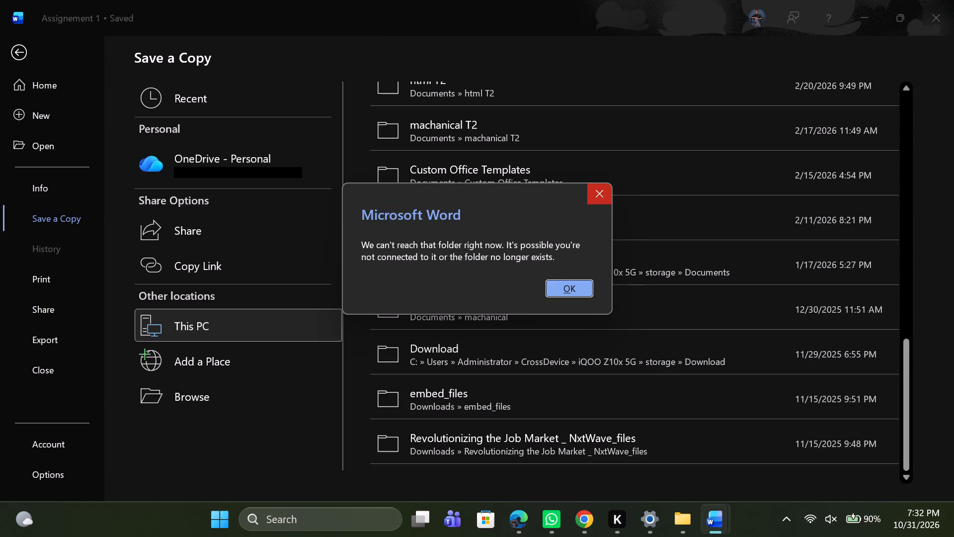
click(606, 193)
Starting from the Downloads folder, save a copy of Assignement 1 as a Word document in the Backend Devoloppment folder inside T2.
scroll(605, 276, up, 1)
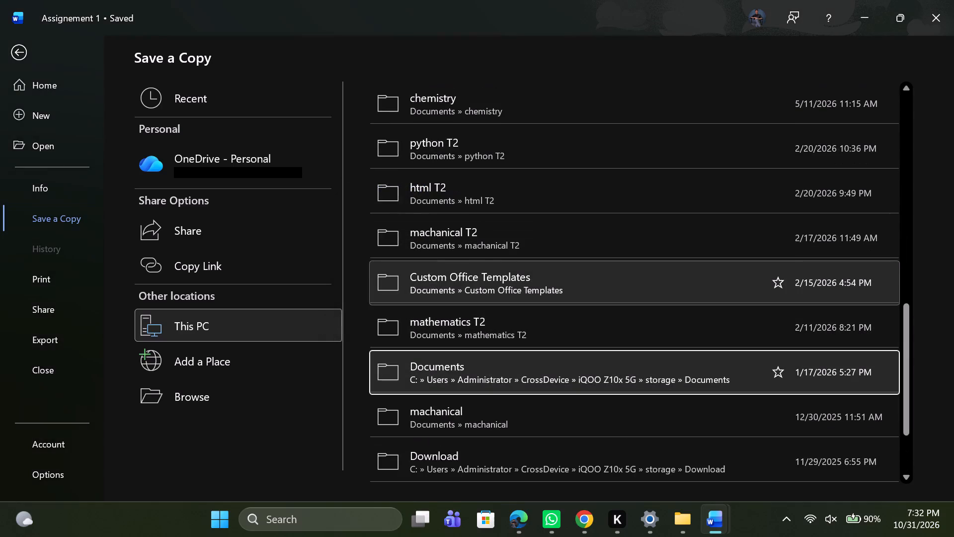
scroll(605, 276, up, 7)
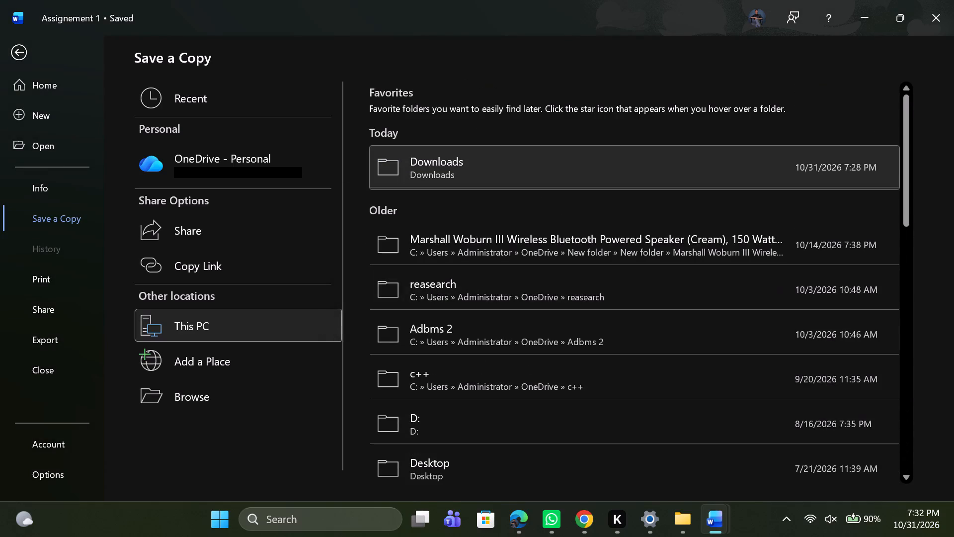
click(440, 153)
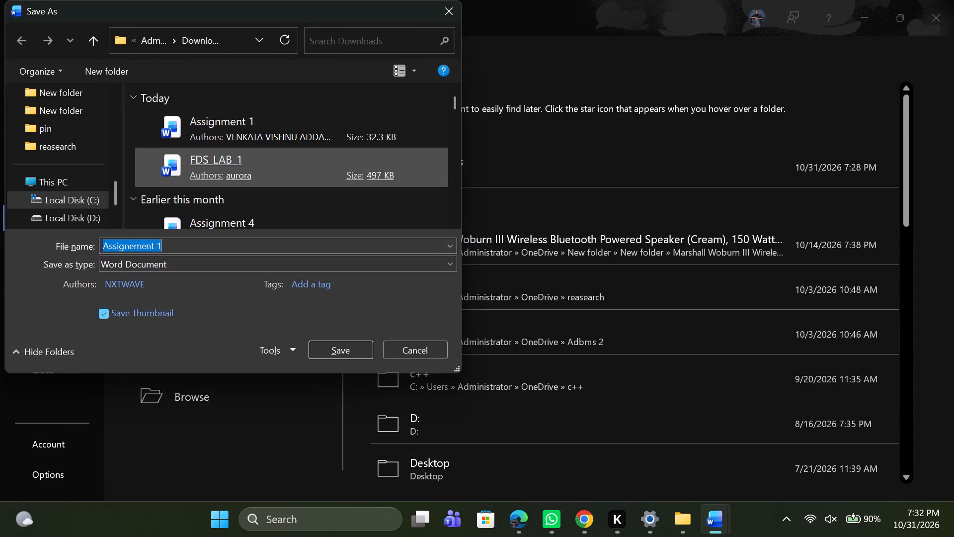
scroll(66, 120, up, 5)
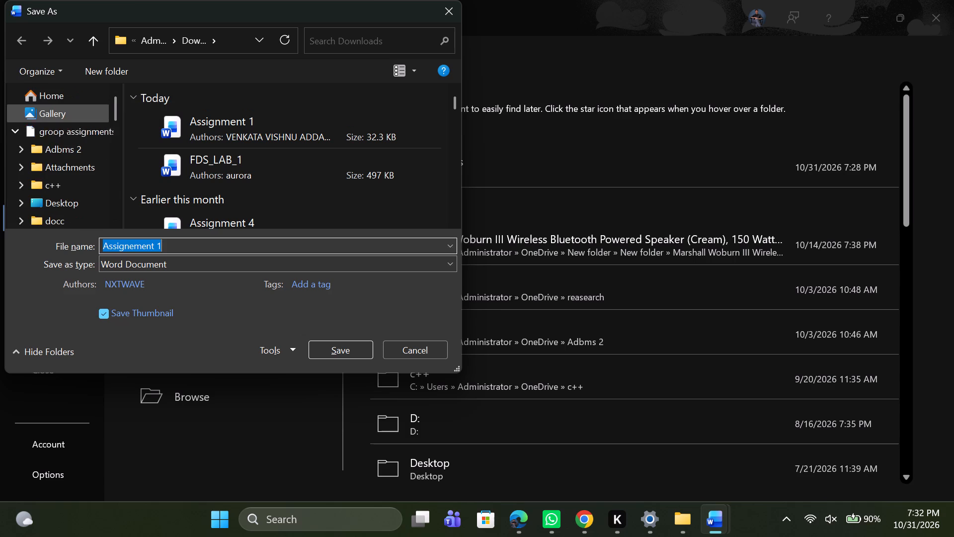
scroll(66, 167, down, 2)
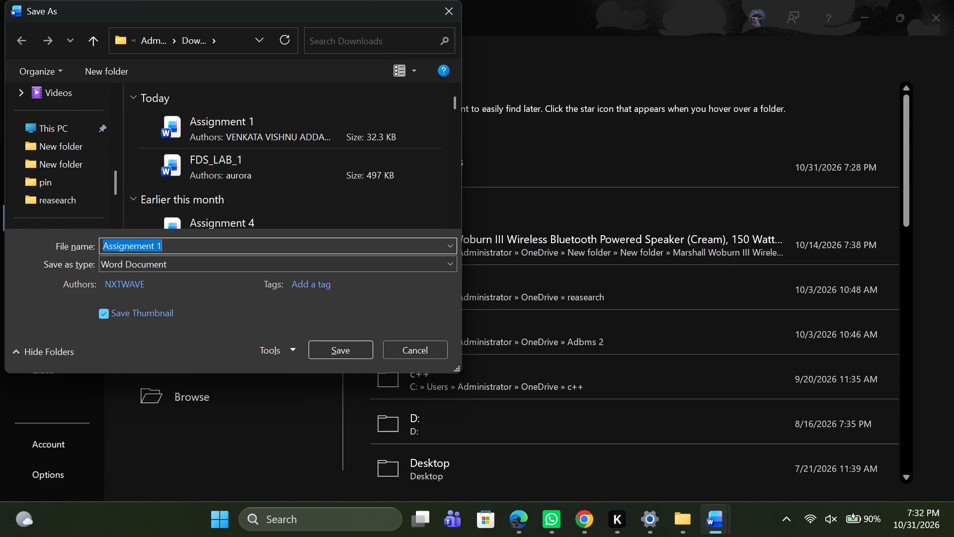
scroll(66, 167, down, 1)
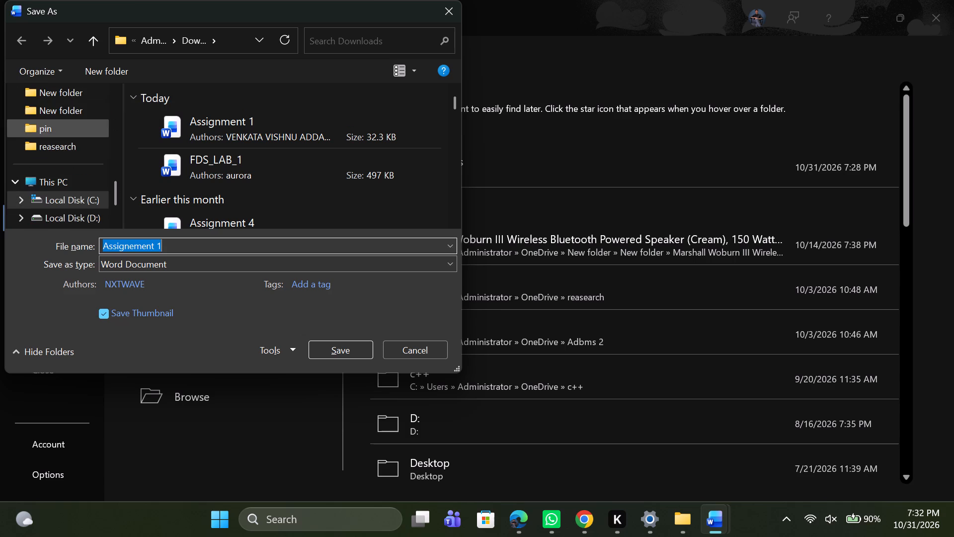
scroll(48, 181, up, 1)
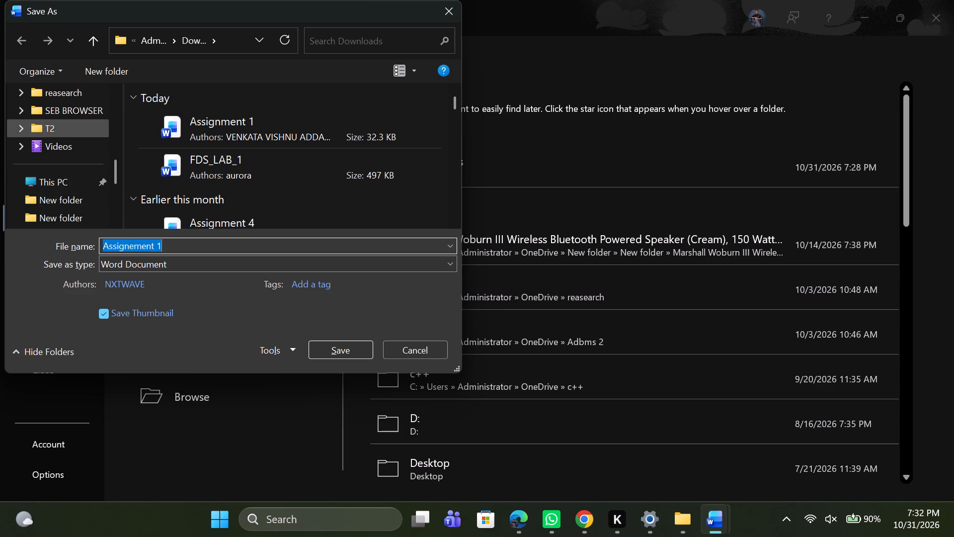
click(43, 135)
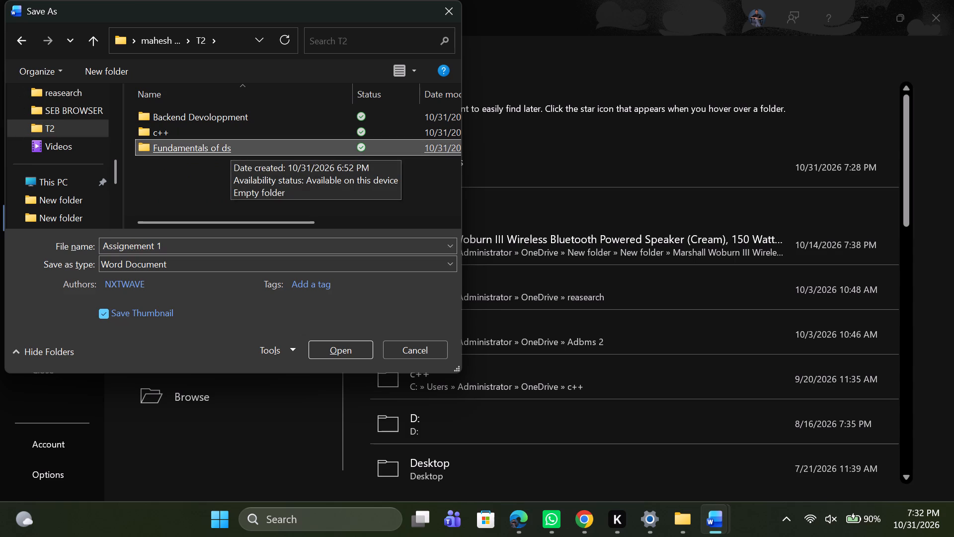
click(231, 145)
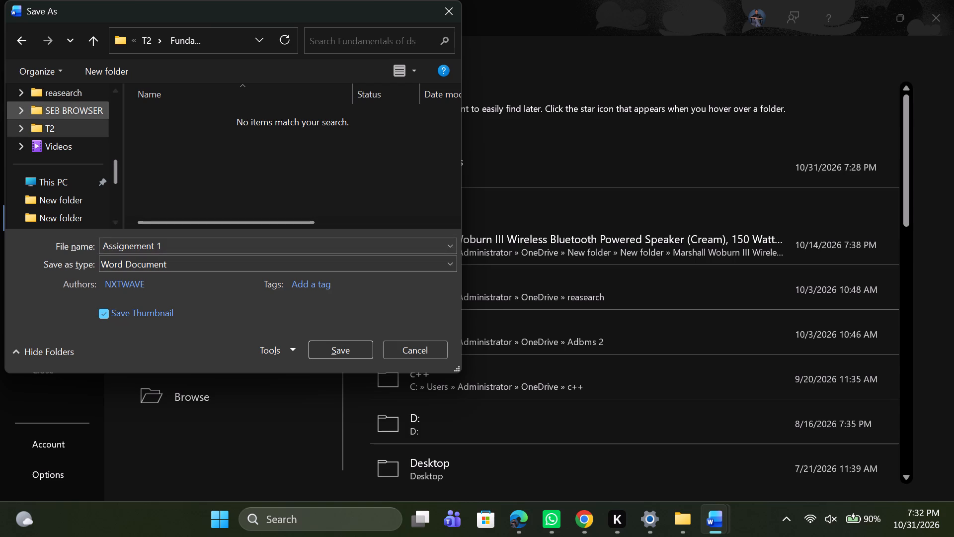
click(46, 125)
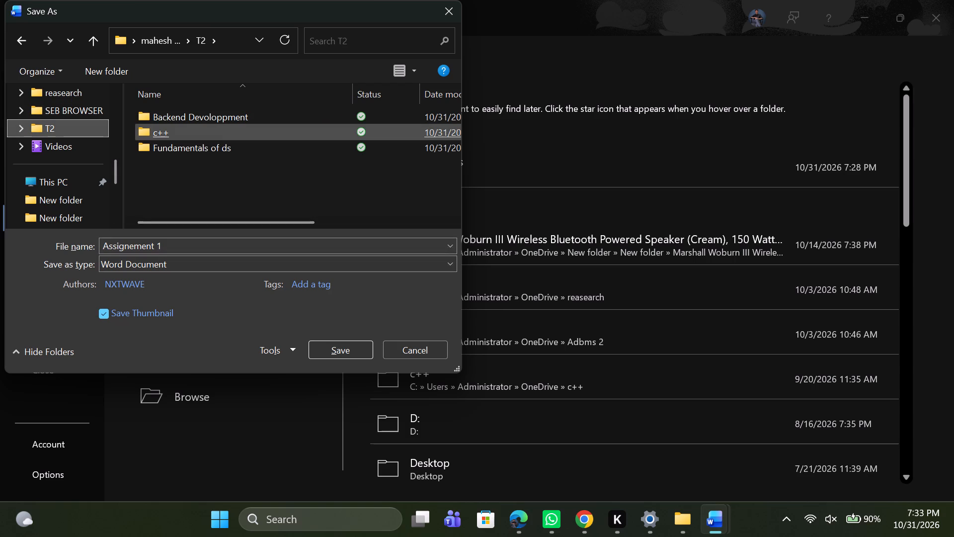
click(197, 113)
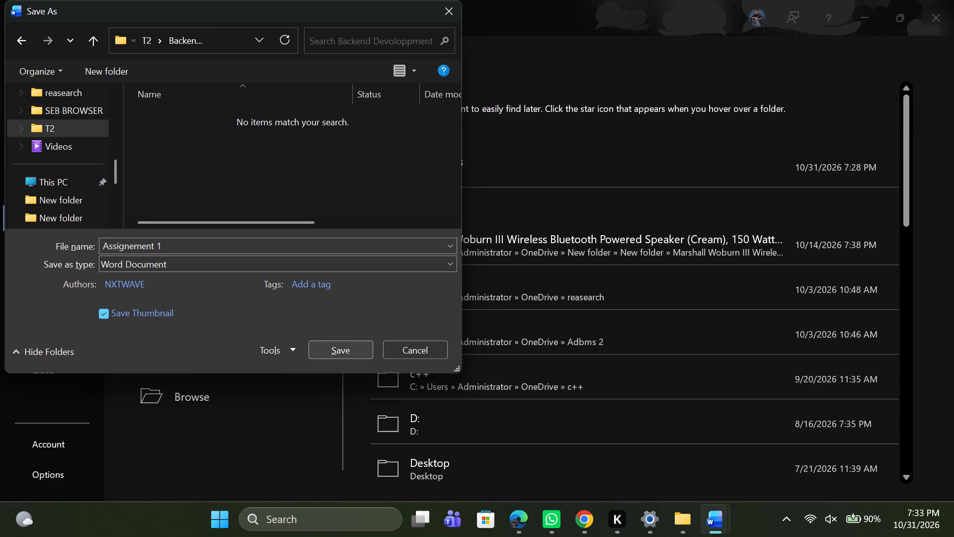
click(339, 352)
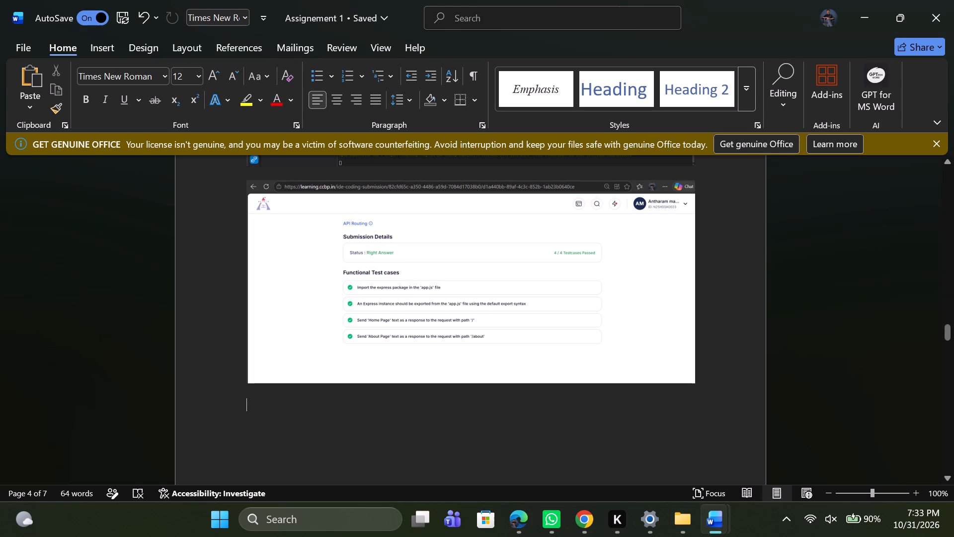
In File Explorer, go to the Backend Devoloppment folder inside T2, check its PNG screenshot and delete that image file.
click(695, 536)
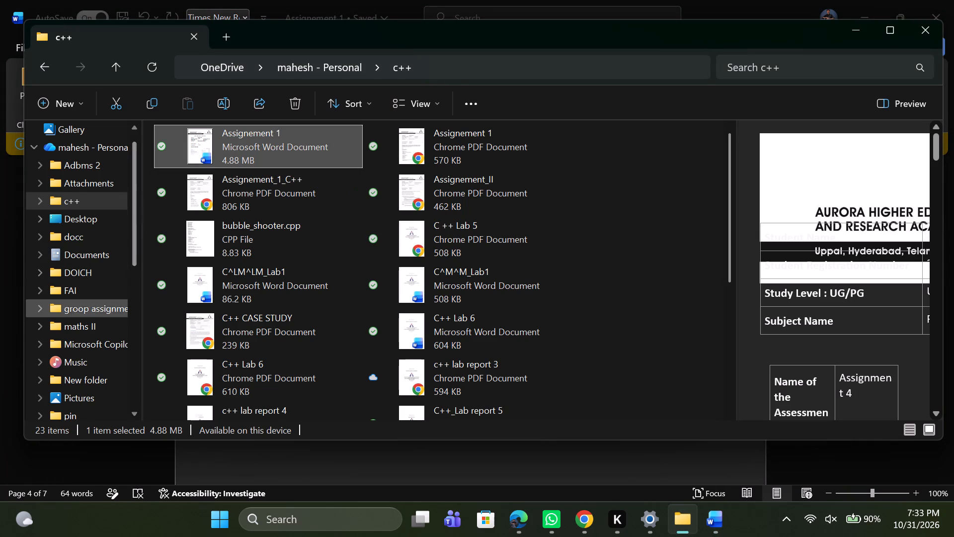
scroll(85, 324, down, 1)
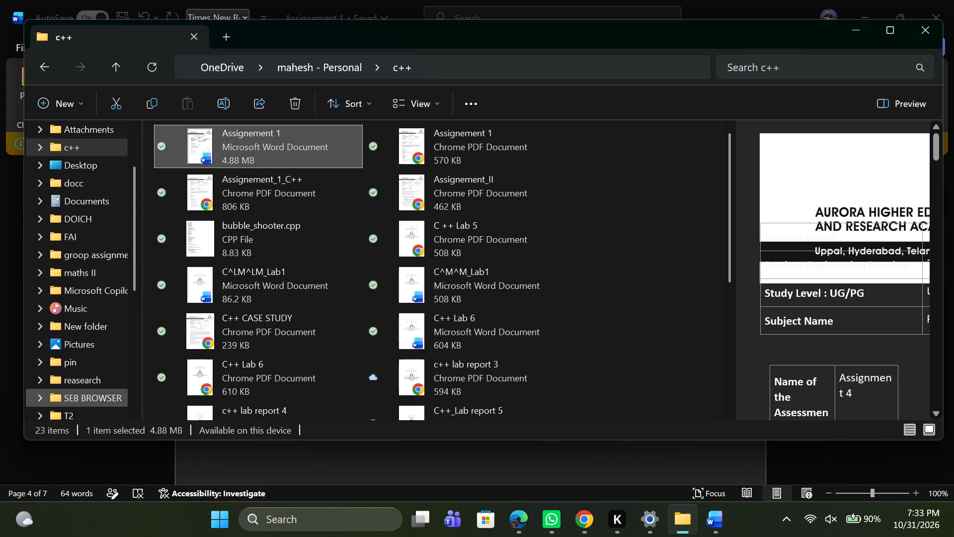
click(70, 409)
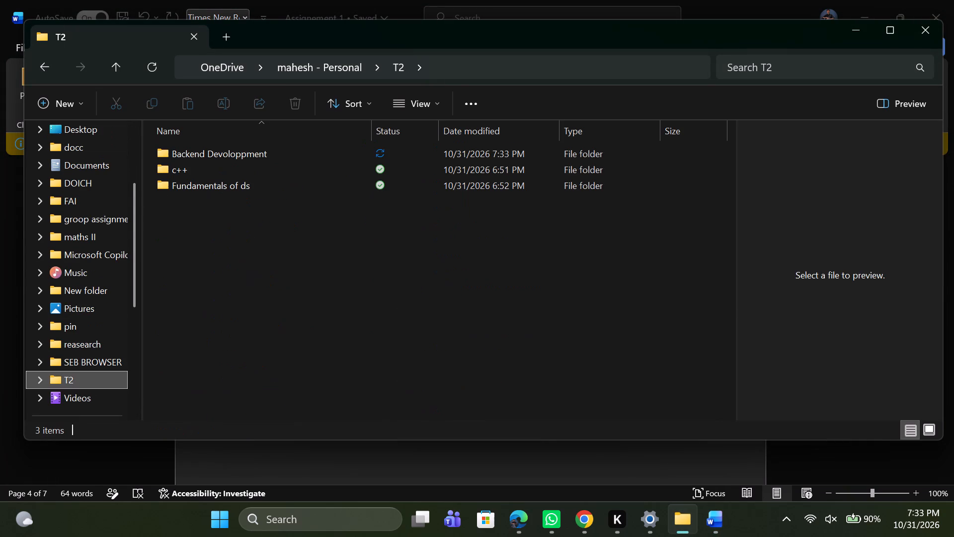
click(247, 150)
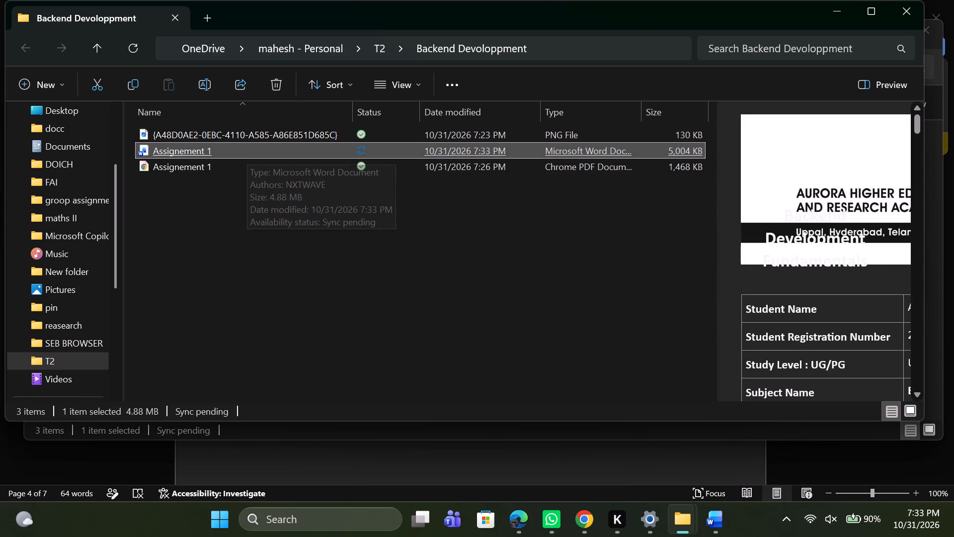
click(271, 138)
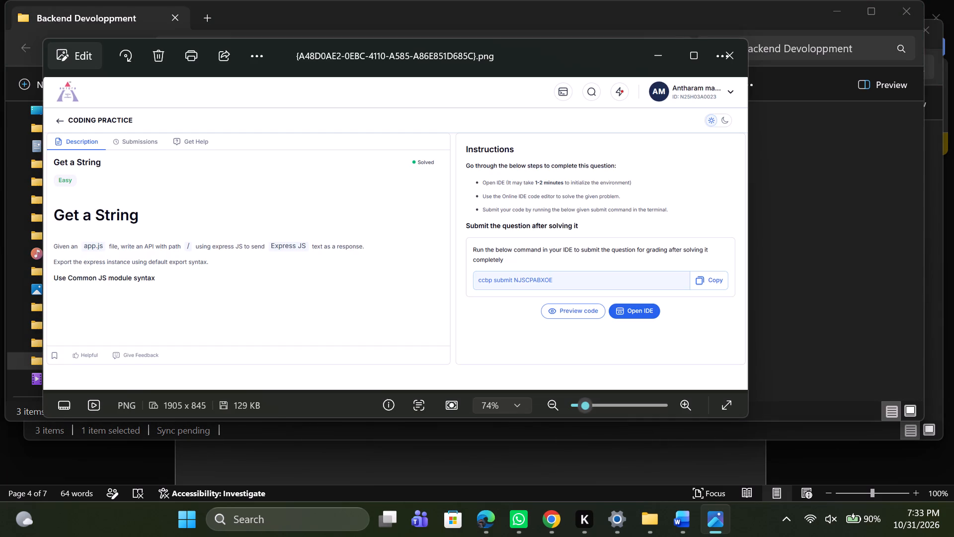
click(723, 55)
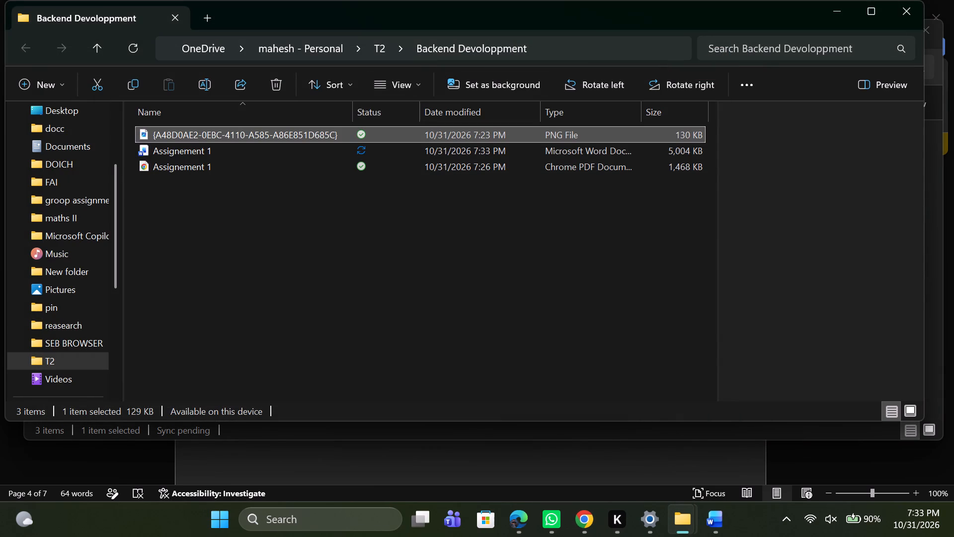
right_click(335, 132)
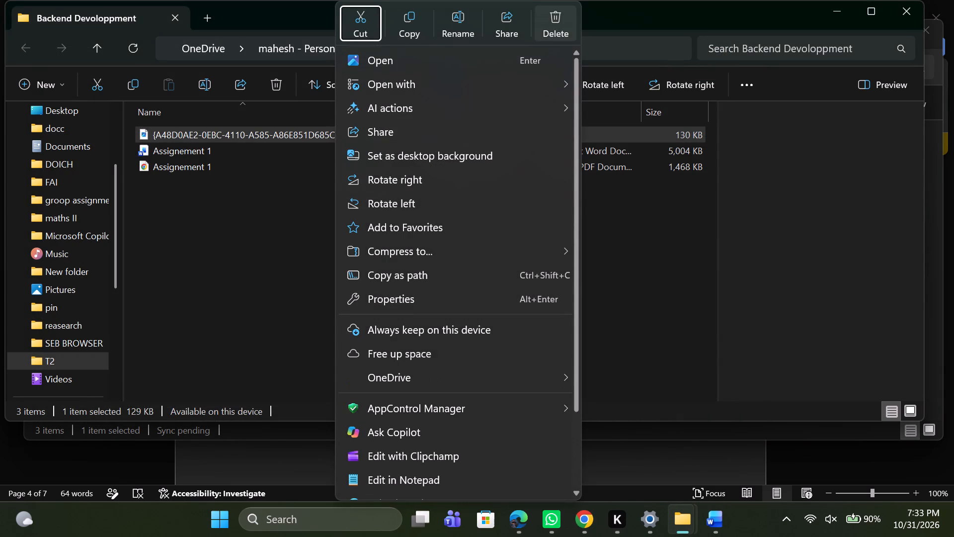
click(555, 14)
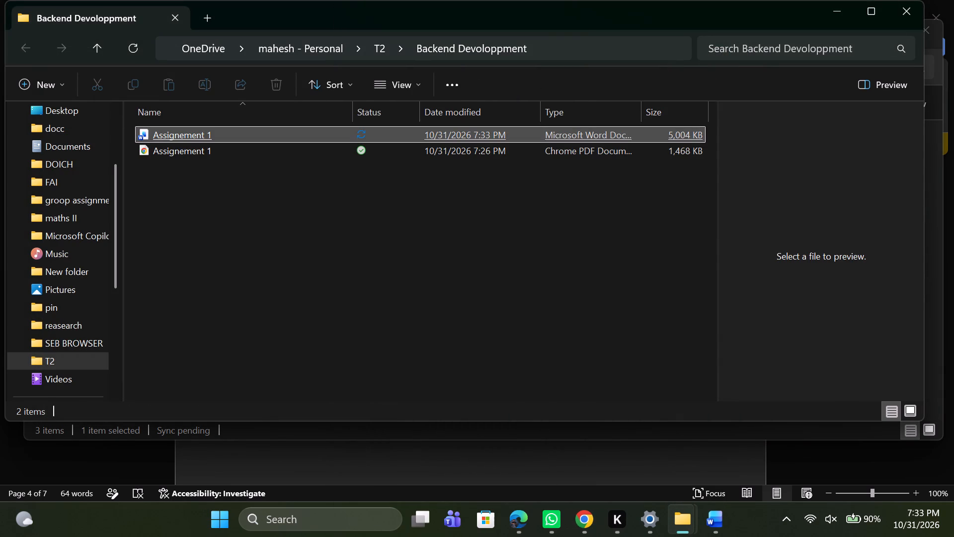
Open the Assignement 1 Word document from the Backend Devoloppment folder and close the FDS_LAB_1 document.
click(235, 137)
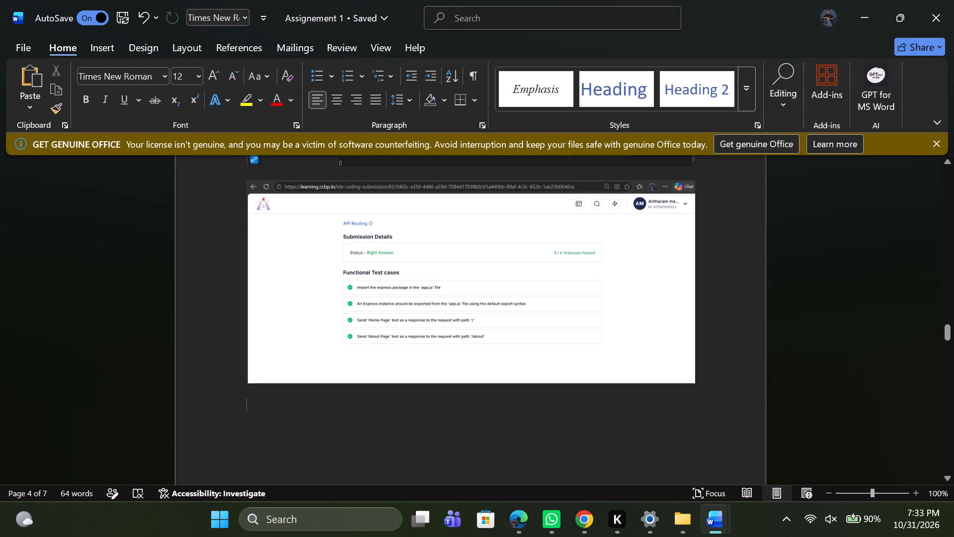
scroll(437, 343, up, 4)
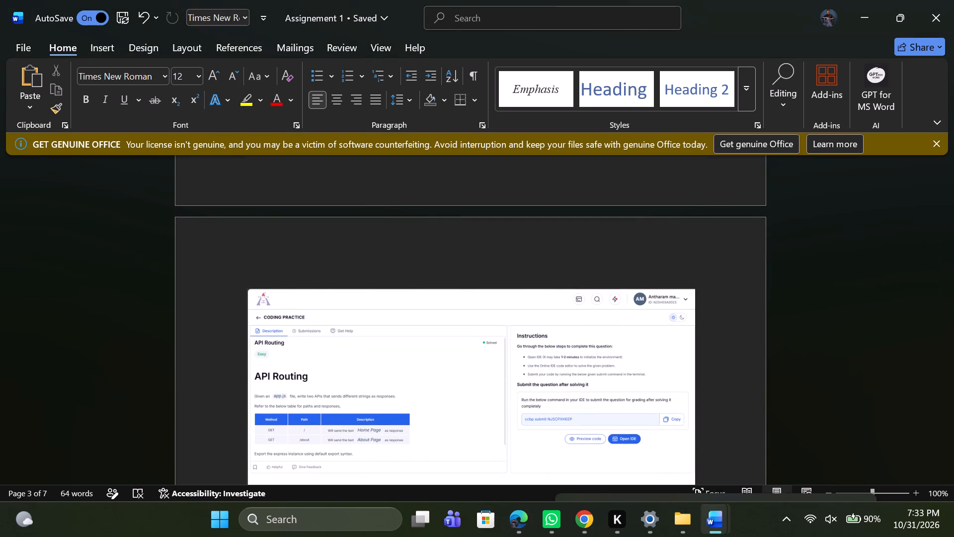
click(716, 519)
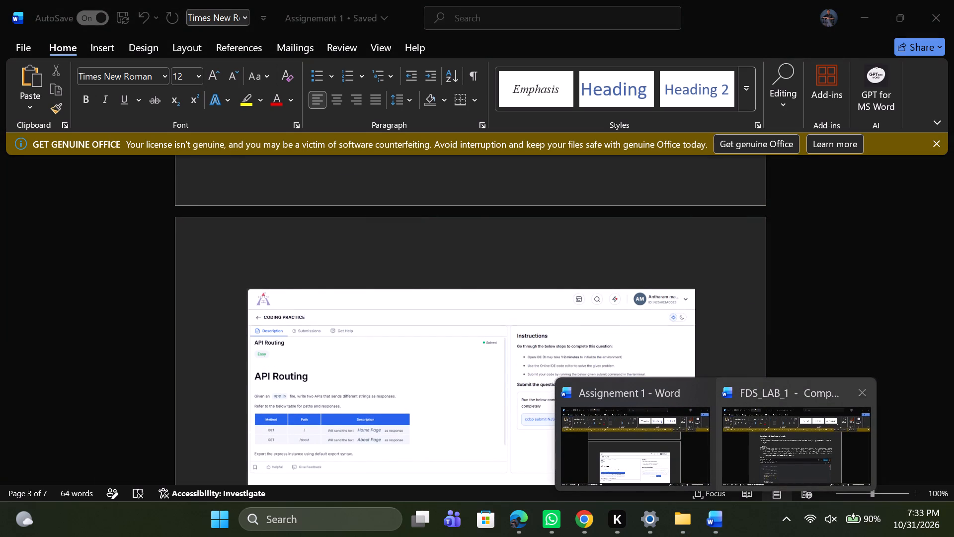
click(859, 391)
click(716, 356)
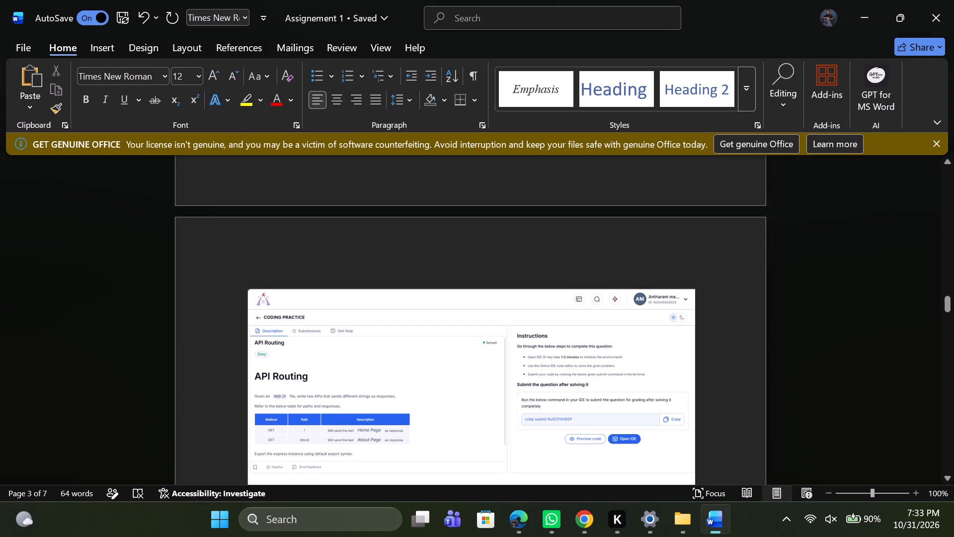
Delete everything below the assessment table in Assignement 1, from the heading "1. Date after 100 Days from Today" through the last screenshot.
drag(709, 413, 452, 162)
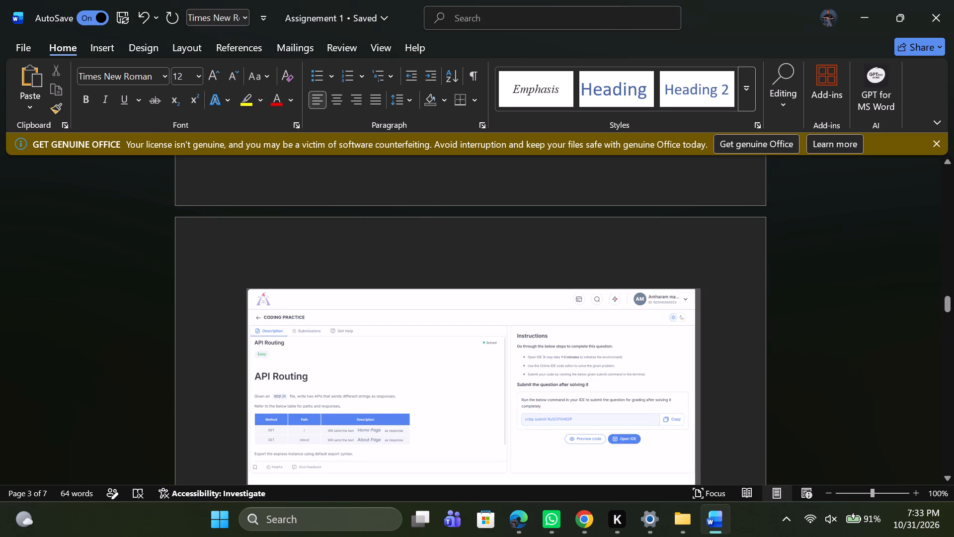
drag(452, 162, 675, 315)
scroll(675, 315, down, 10)
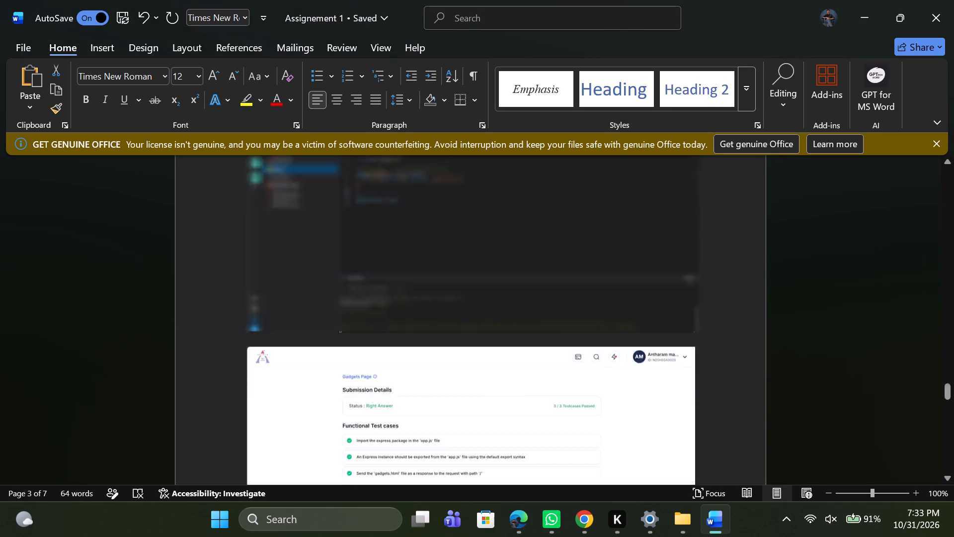
scroll(675, 315, down, 6)
drag(653, 329, 485, 62)
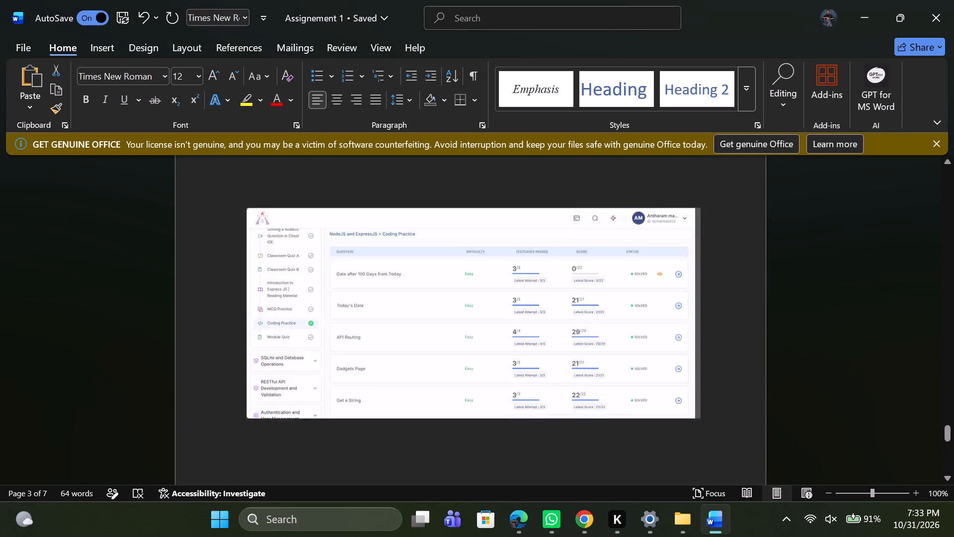
drag(485, 62, 491, 163)
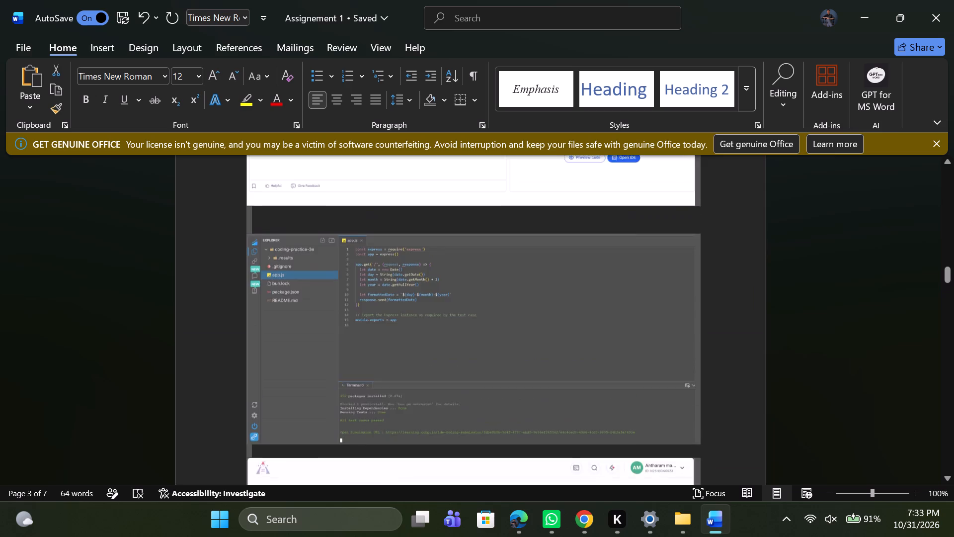
drag(491, 163, 419, 417)
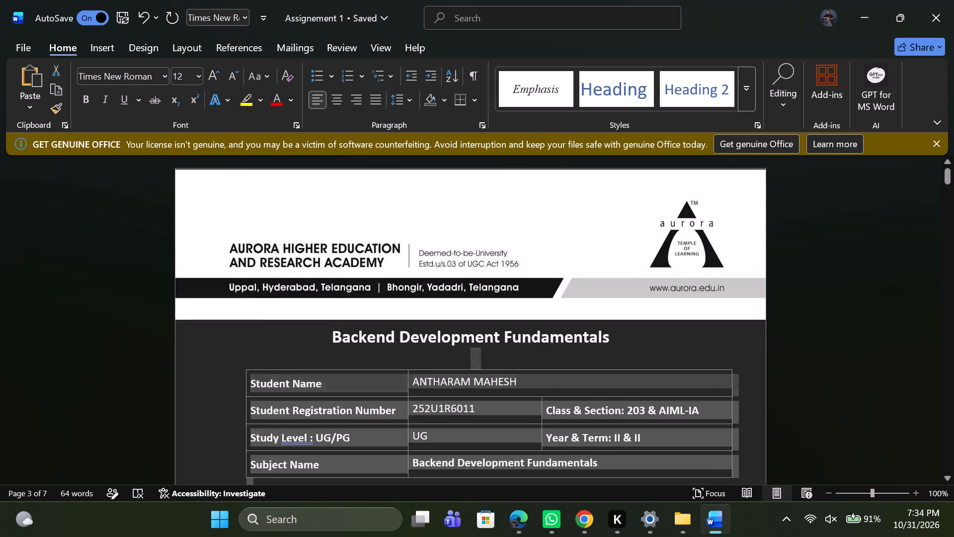
drag(419, 417, 308, 437)
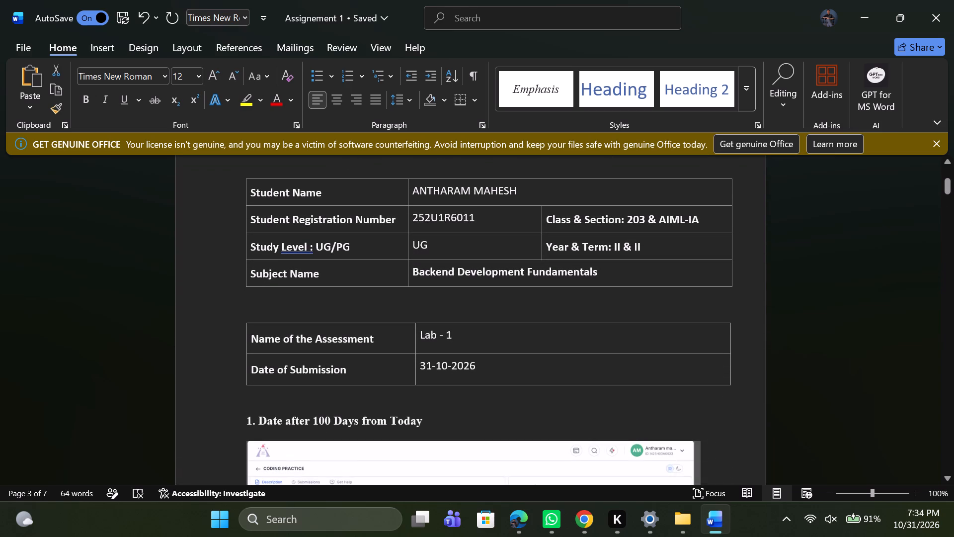
drag(308, 437, 254, 425)
key(BackSpace)
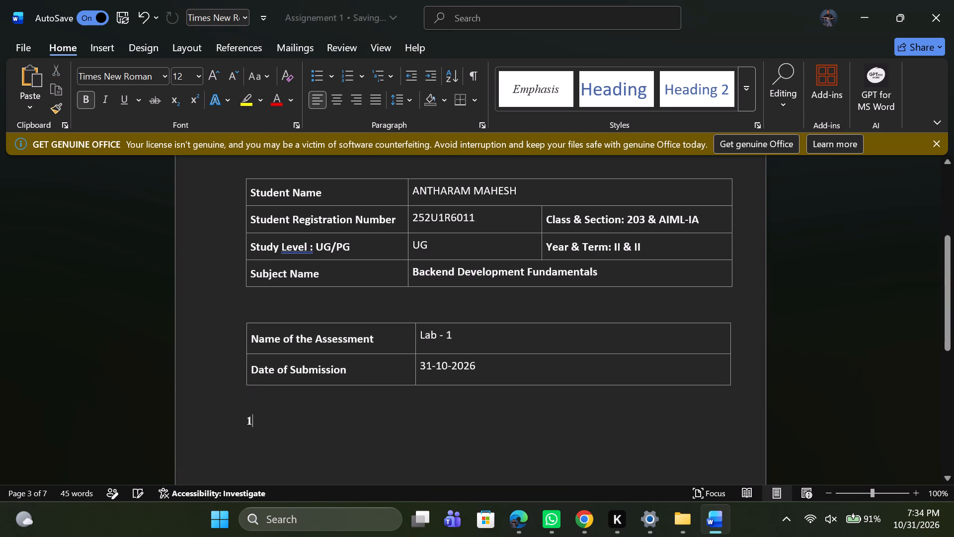
key(BackSpace)
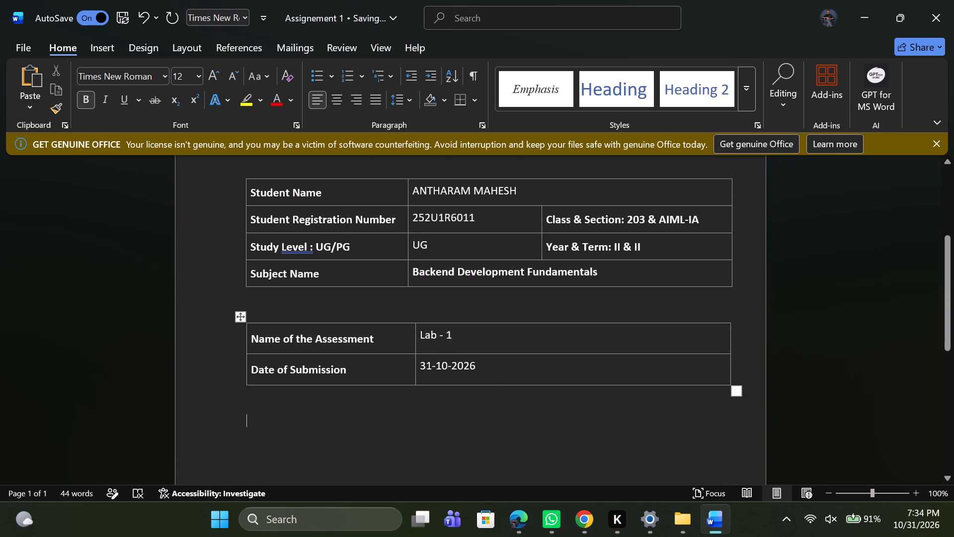
Switch to the Aurora assessments page in Edge and open the Foundations of Data Science assessments instead of Backend Development Fundamentals.
scroll(572, 378, up, 1)
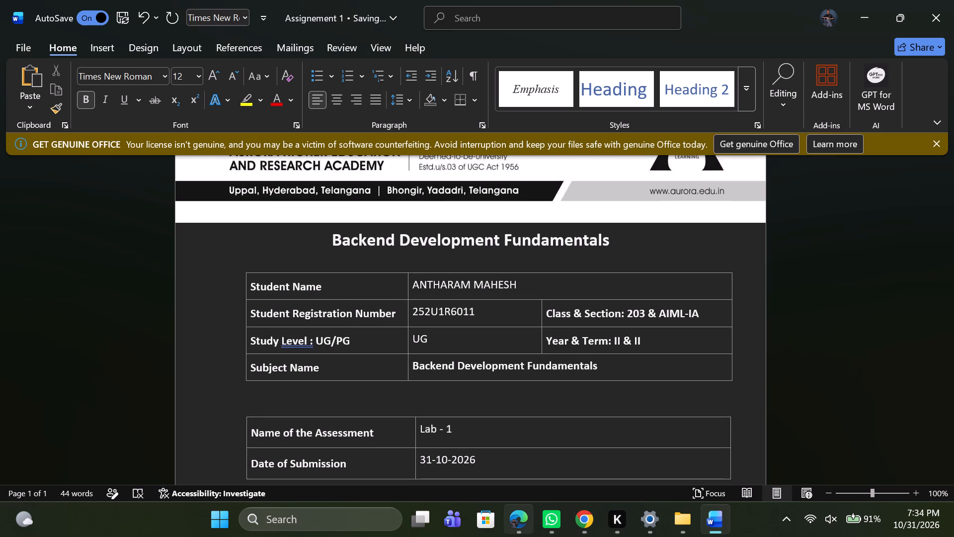
click(518, 530)
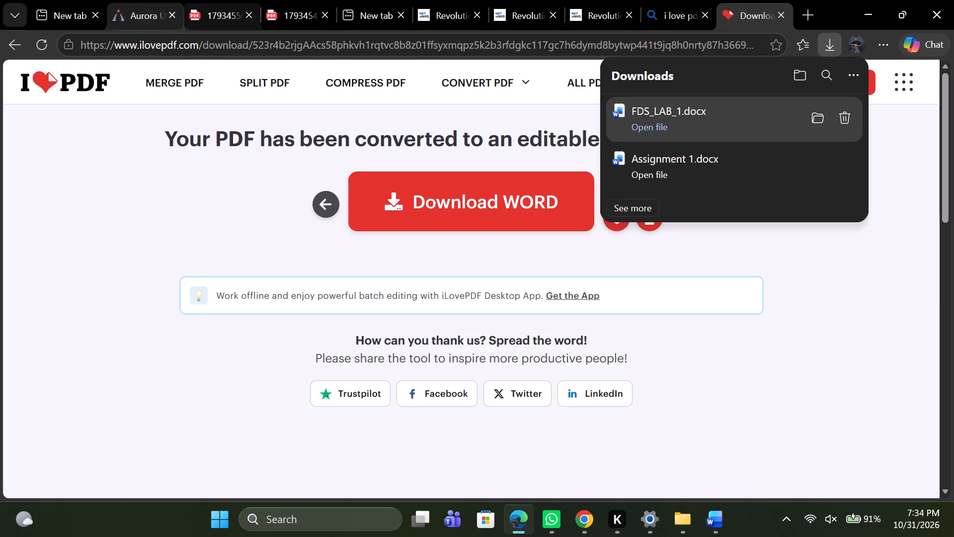
click(147, 0)
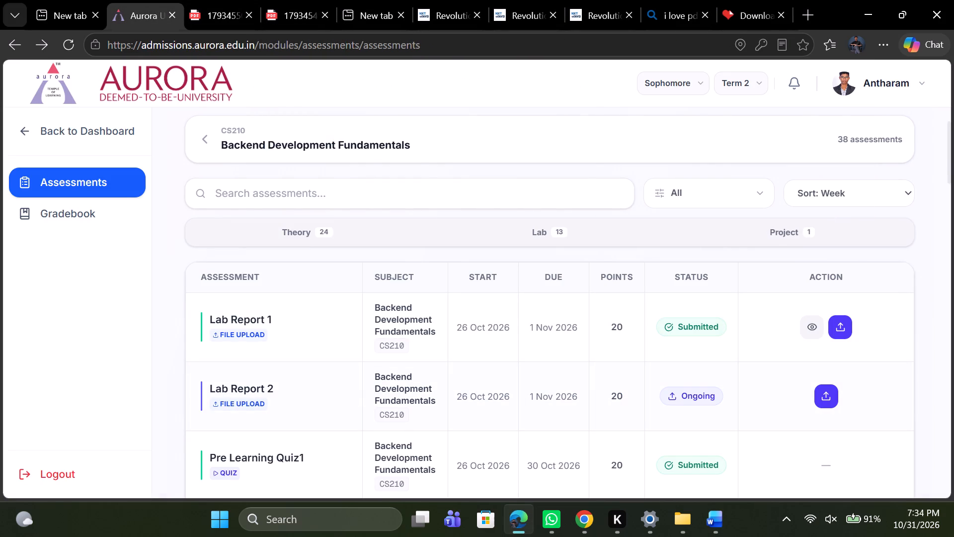
click(206, 137)
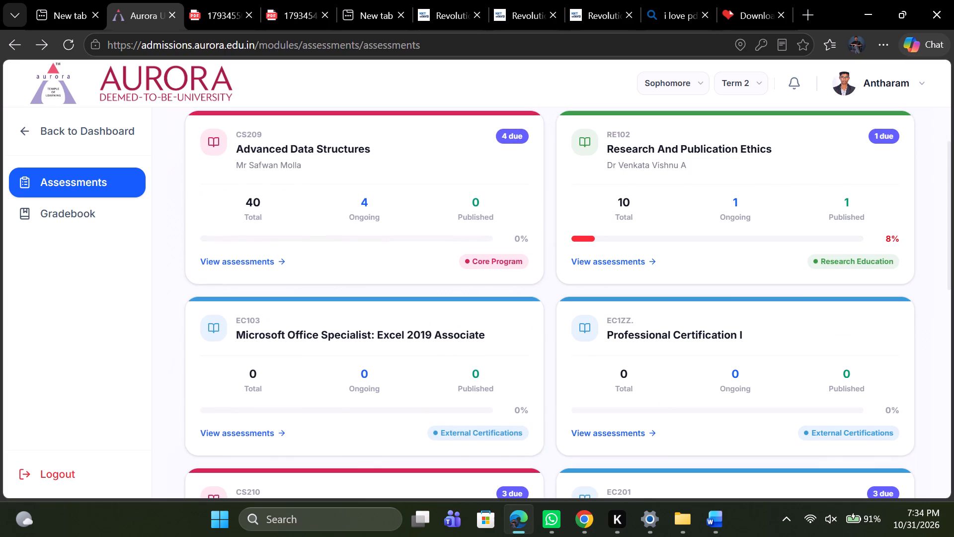
scroll(547, 406, down, 4)
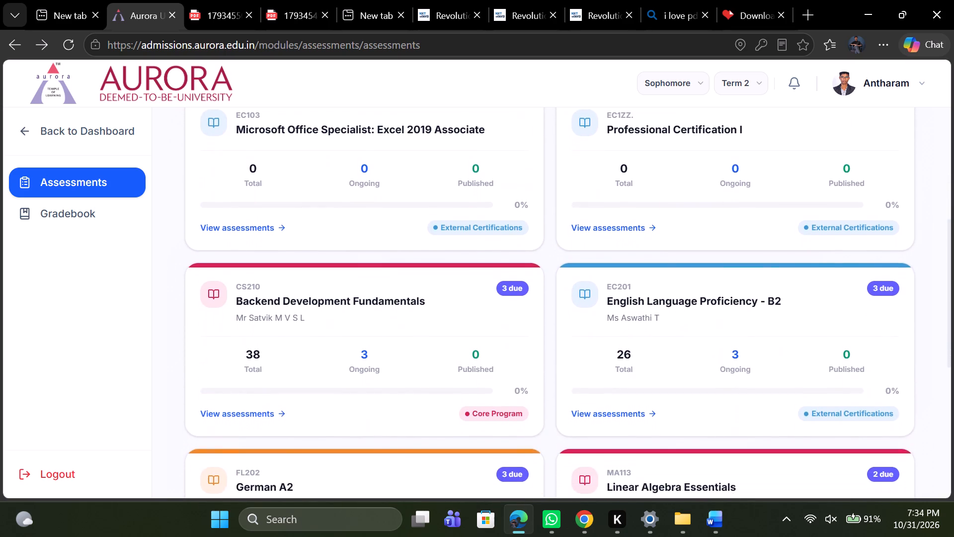
scroll(547, 406, down, 2)
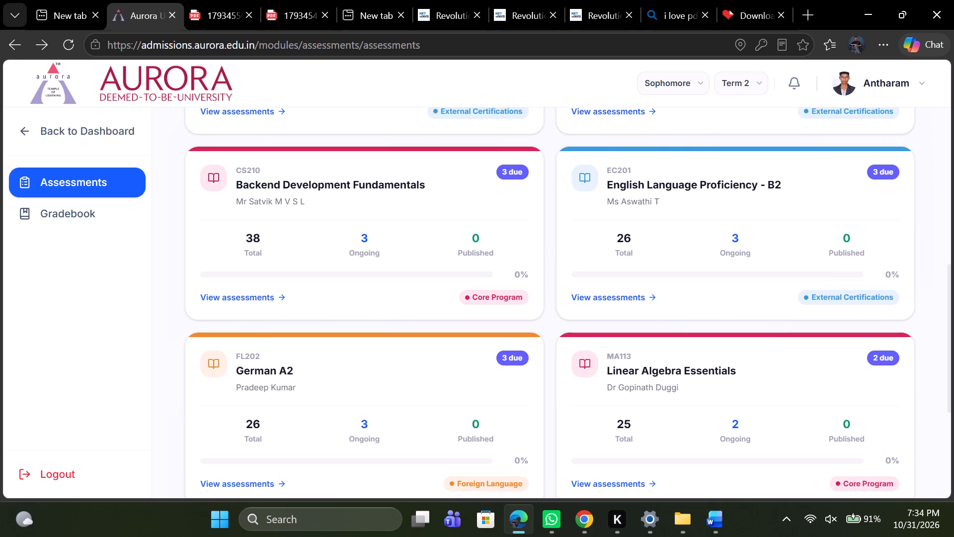
scroll(547, 406, down, 4)
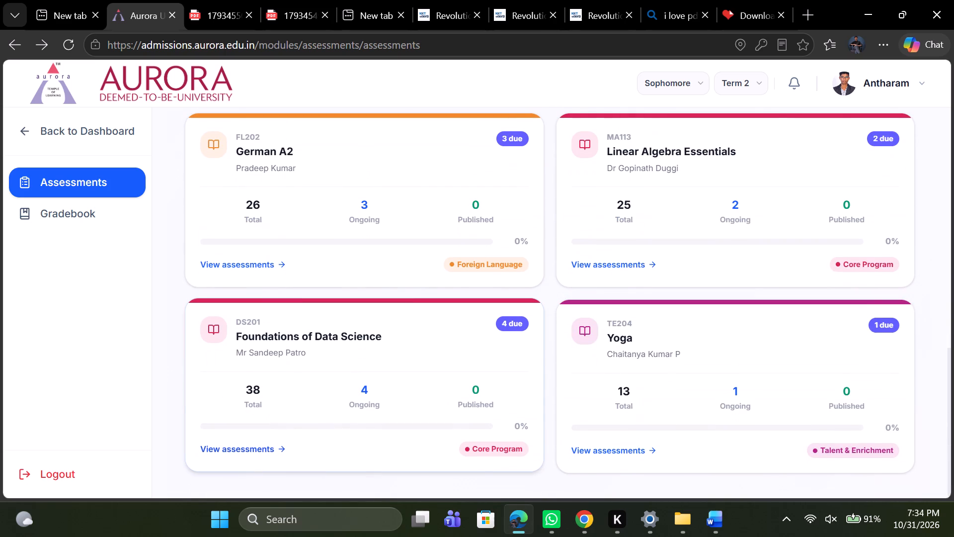
click(373, 391)
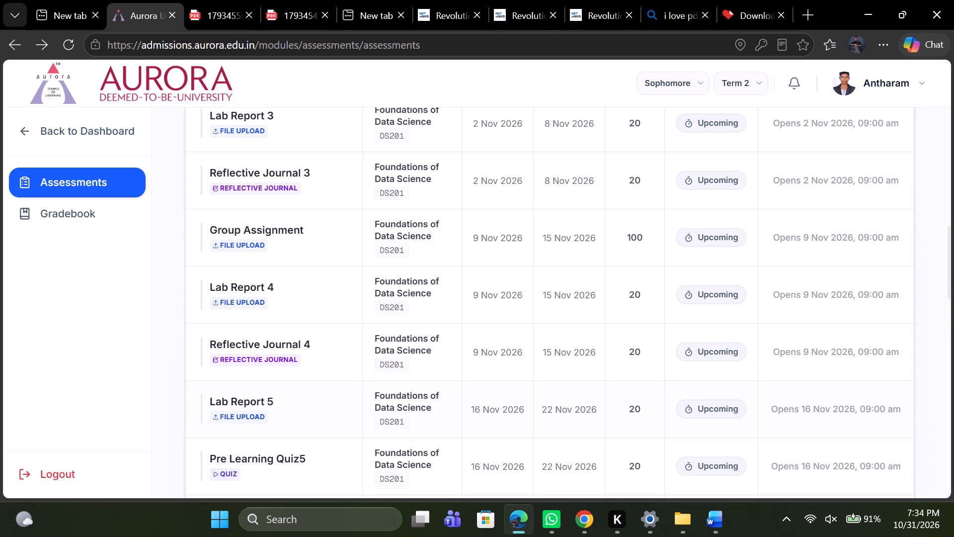
In the Lab Report 1 row, select the subject name Foundations of Data Science and bring up that report's details.
scroll(670, 357, up, 6)
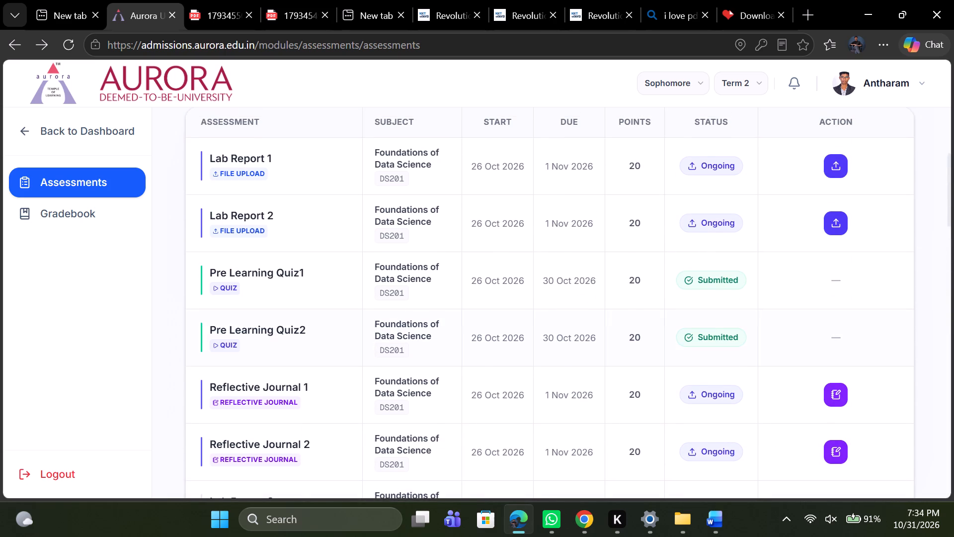
scroll(670, 357, up, 1)
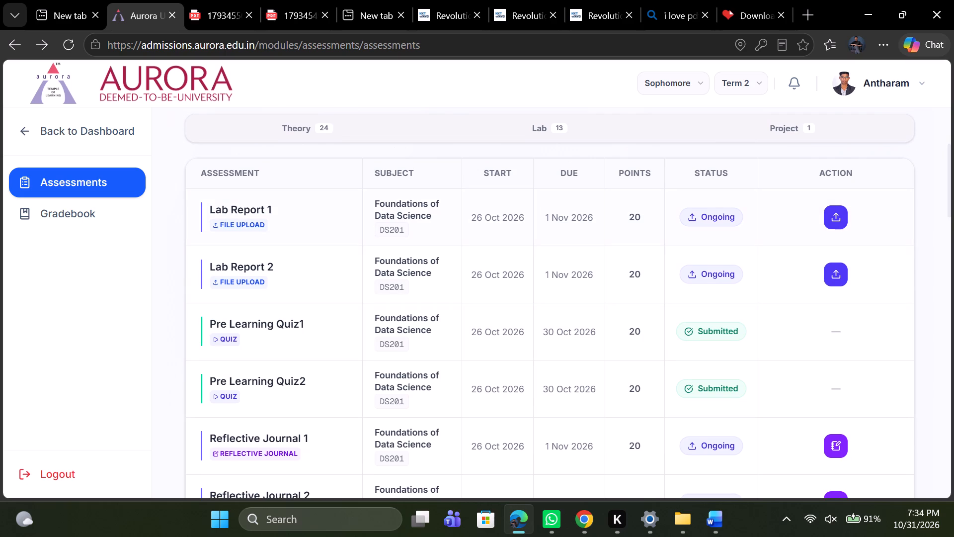
click(784, 215)
drag(433, 218, 373, 202)
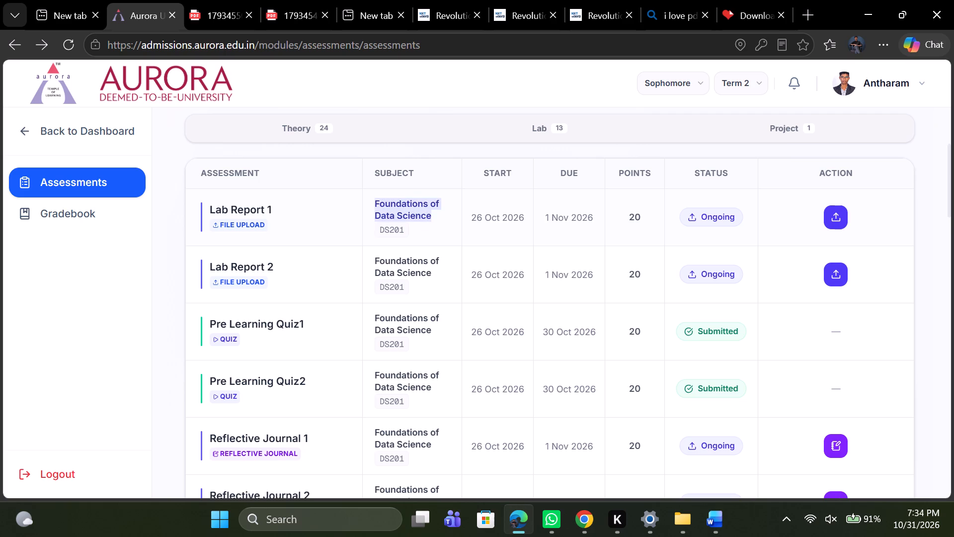
drag(373, 202, 373, 202)
click(404, 152)
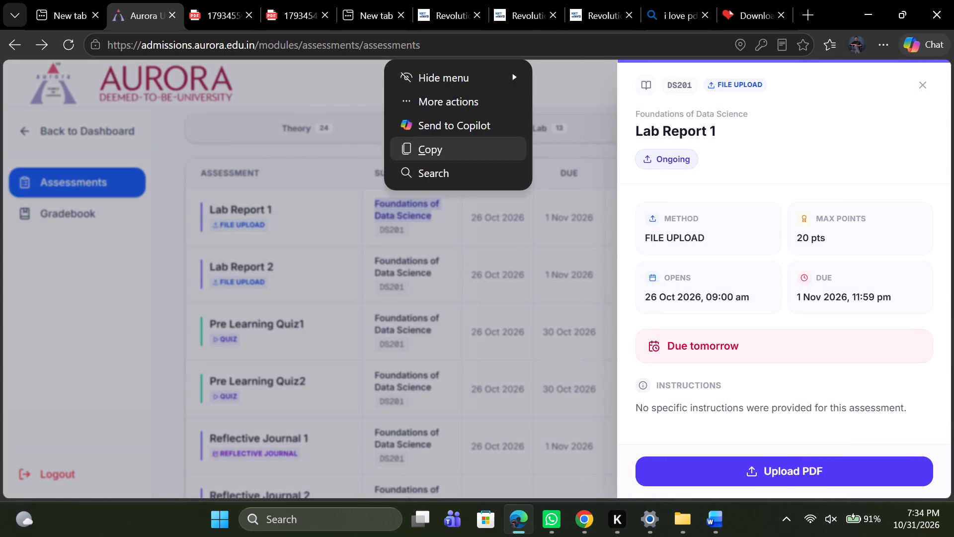
Switch to the Assignement 1 document in Word and replace the Subject Name entry with the copied text Foundations of Data Science.
click(711, 527)
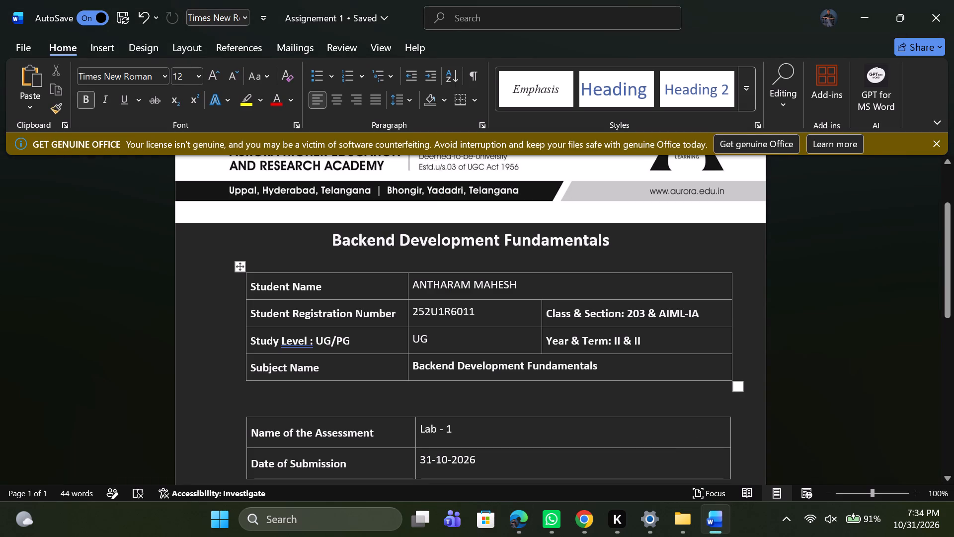
drag(623, 370, 425, 365)
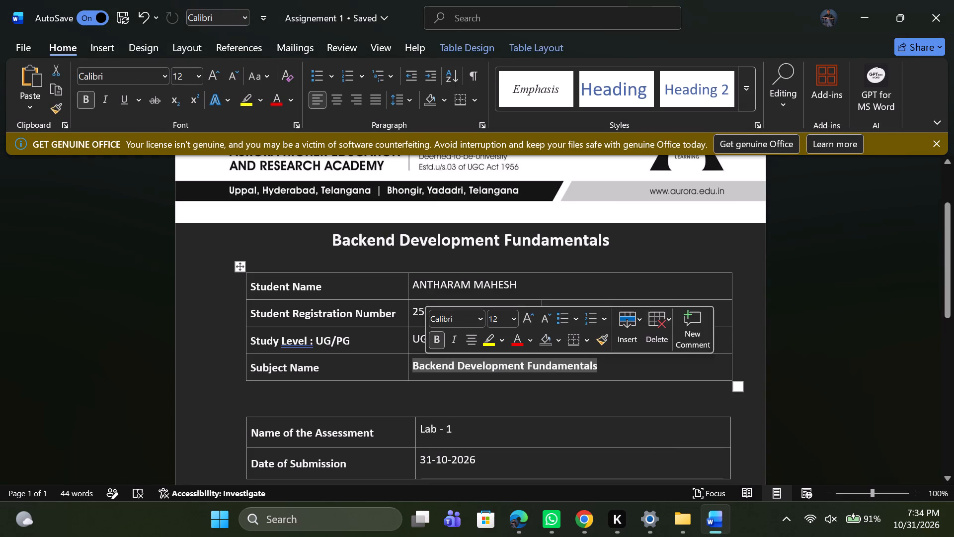
key(BackSpace)
key(ctrl+v)
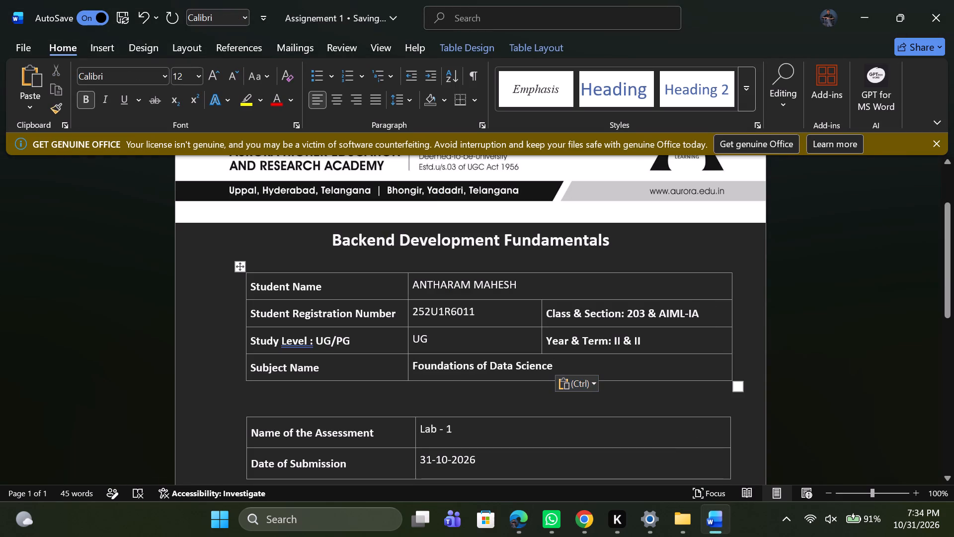
Replace the cover page title Backend Development Fundamentals with Foundations of Data Science and insert a line break before it.
click(622, 243)
key(space)
key(space)
key(space)
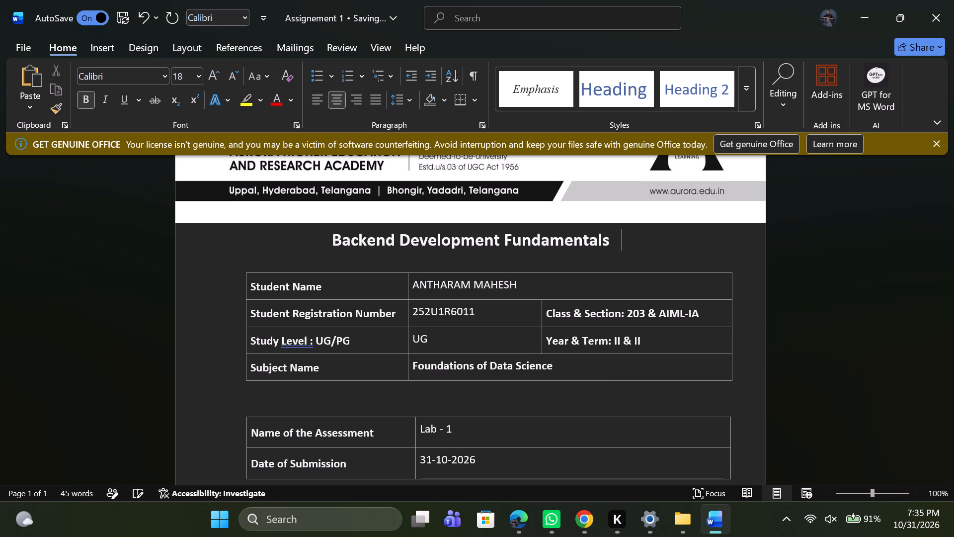
key(ctrl+v)
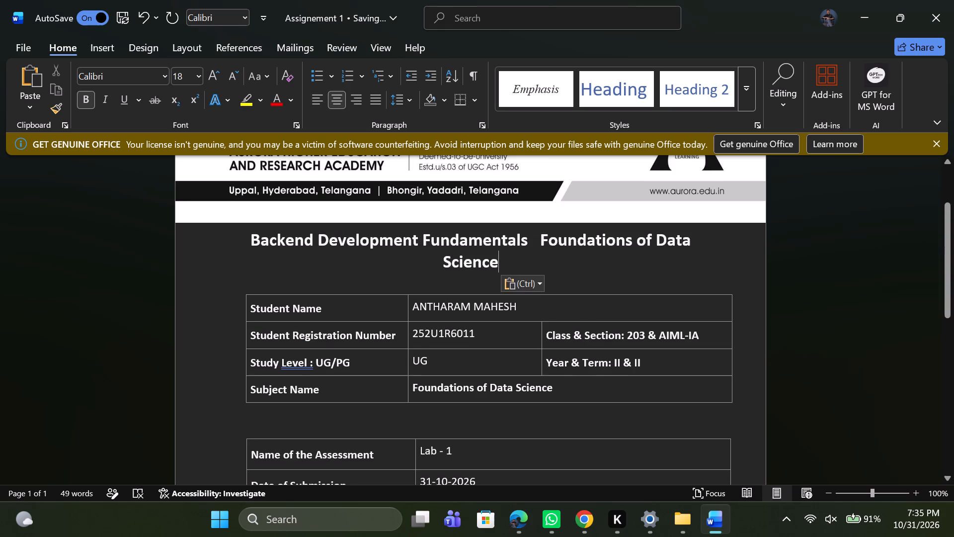
drag(537, 243, 300, 223)
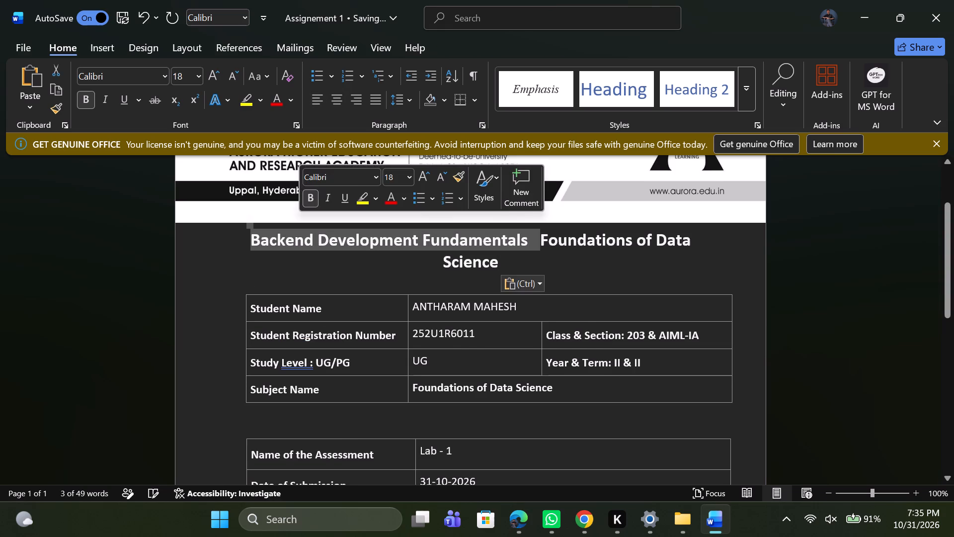
key(BackSpace)
key(Return)
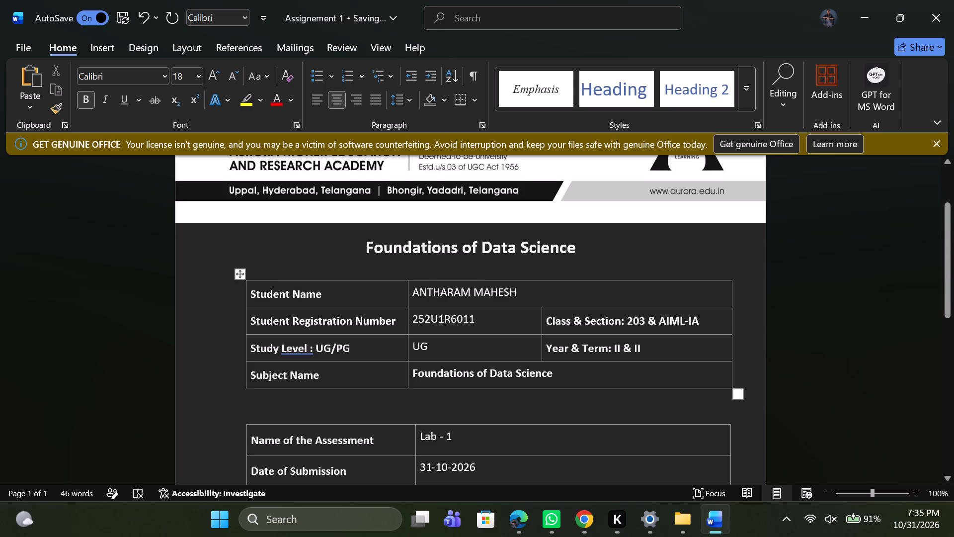
Place the text cursor in the empty area below the assessment name and submission date table.
scroll(472, 401, down, 1)
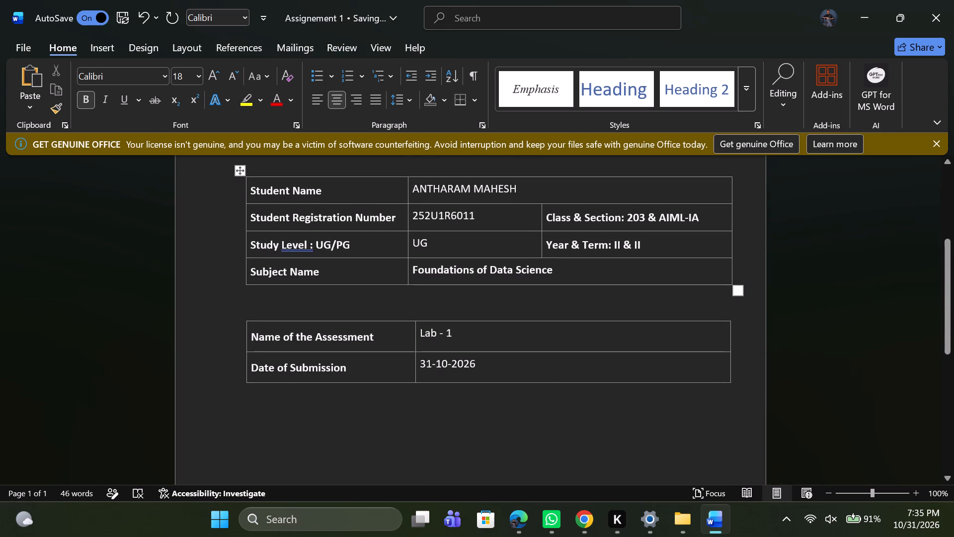
scroll(472, 401, down, 1)
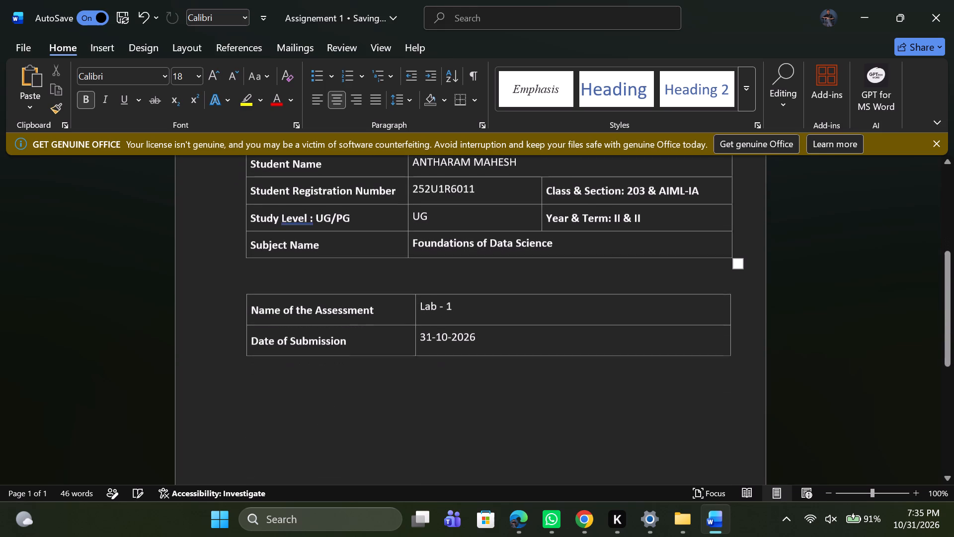
scroll(472, 401, down, 1)
click(472, 401)
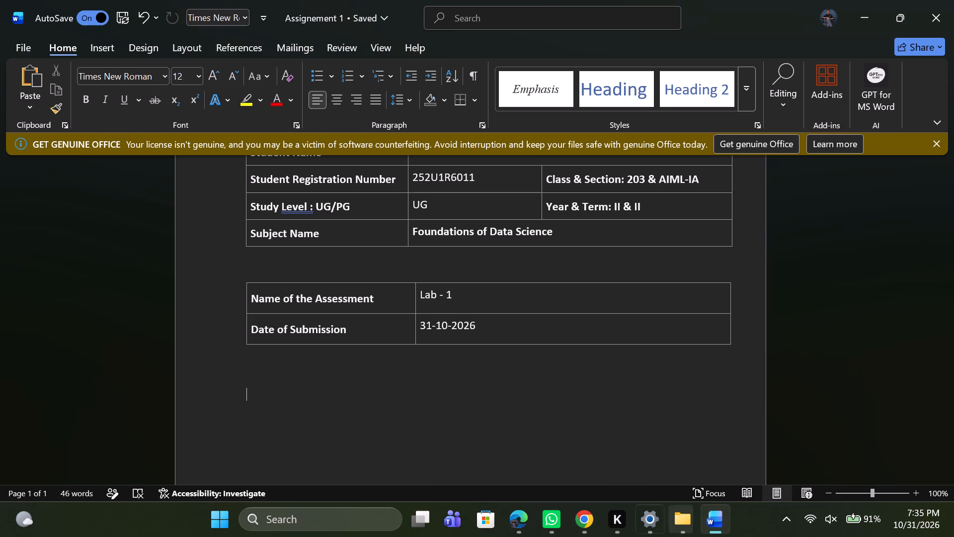
Switch to Chrome, look through the two open Assignement 1 PDFs, and close both of their tabs.
click(590, 524)
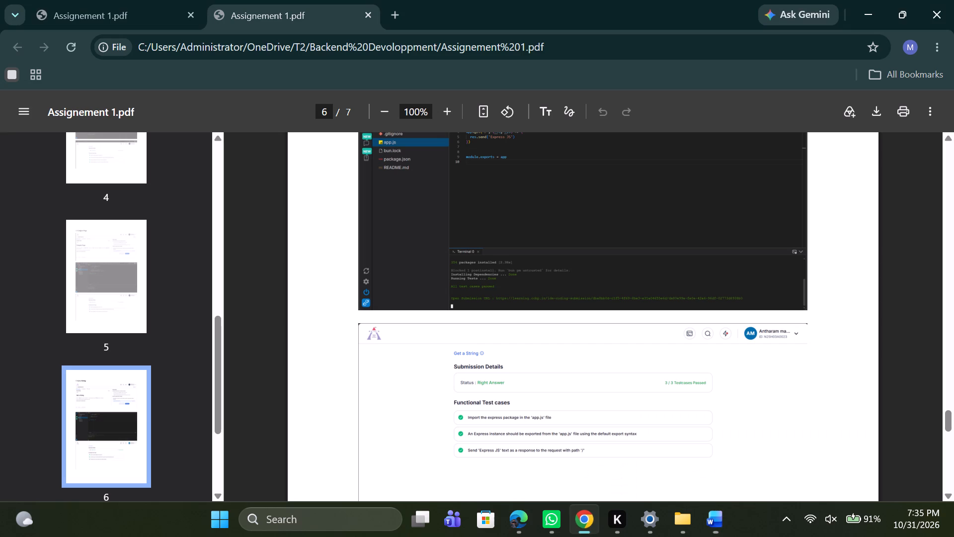
scroll(521, 391, up, 8)
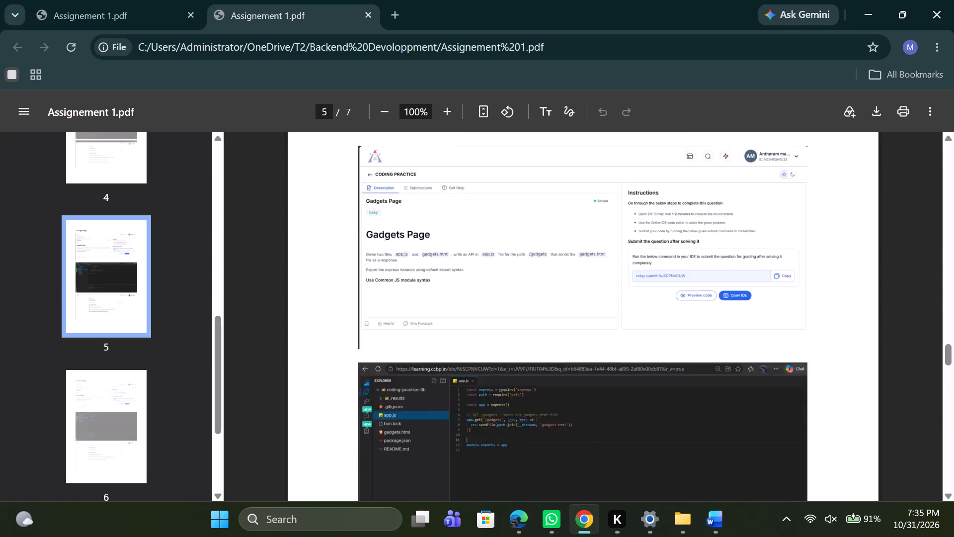
click(146, 12)
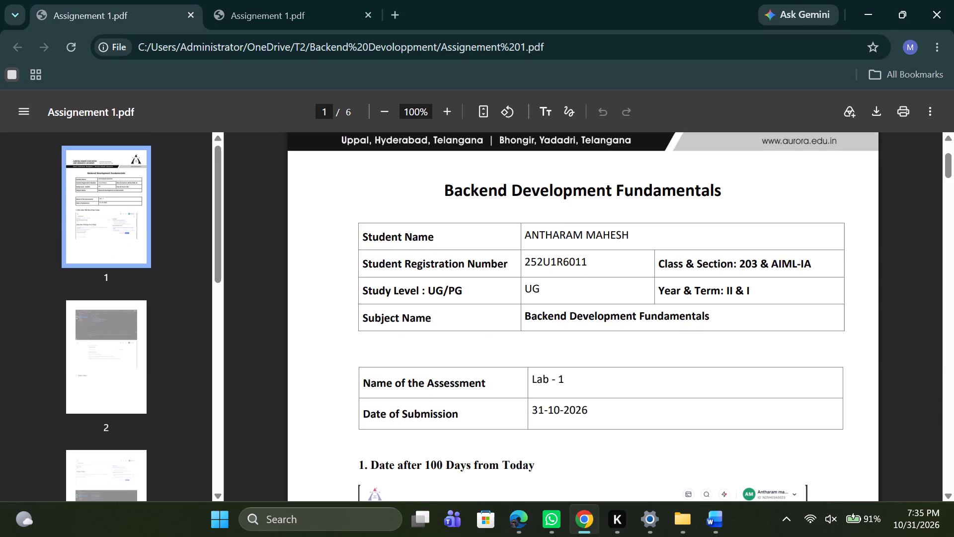
scroll(601, 218, down, 2)
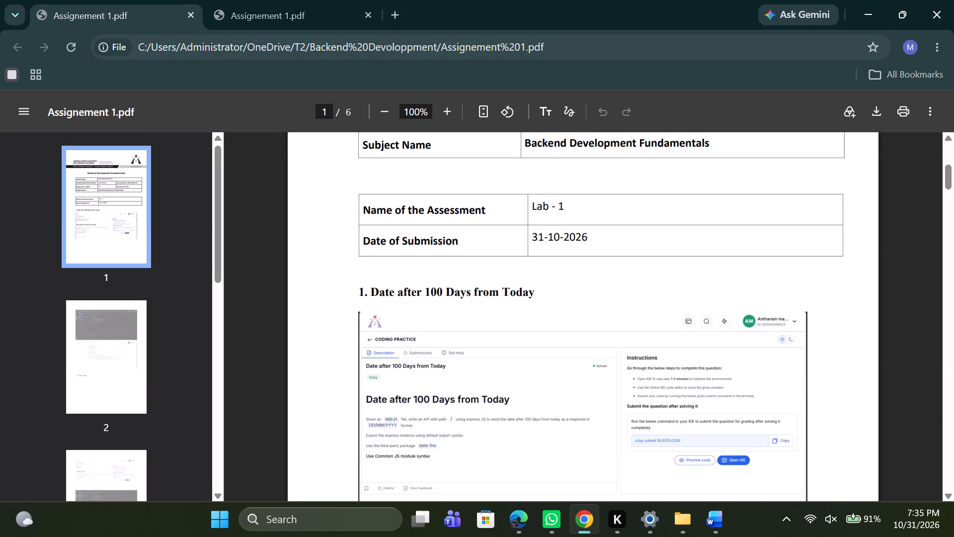
click(192, 12)
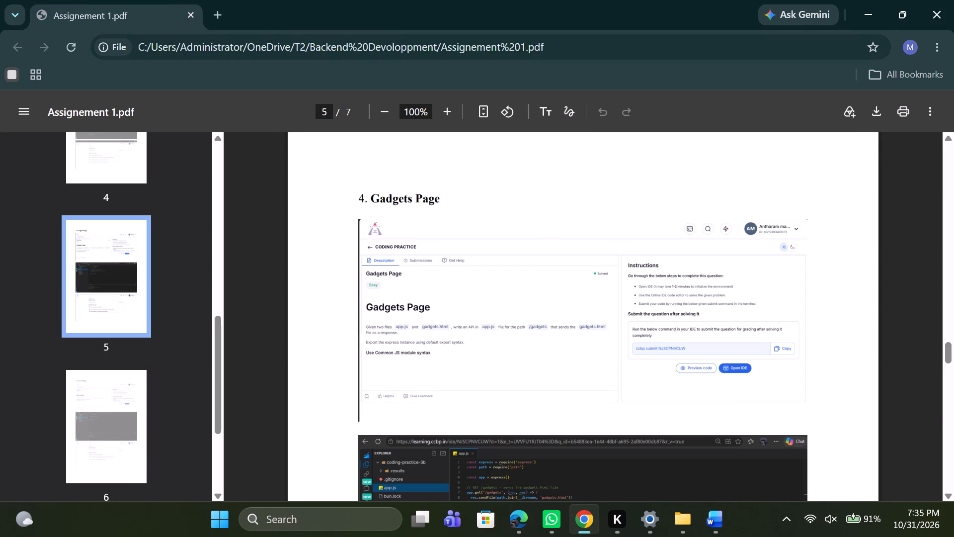
scroll(606, 317, up, 8)
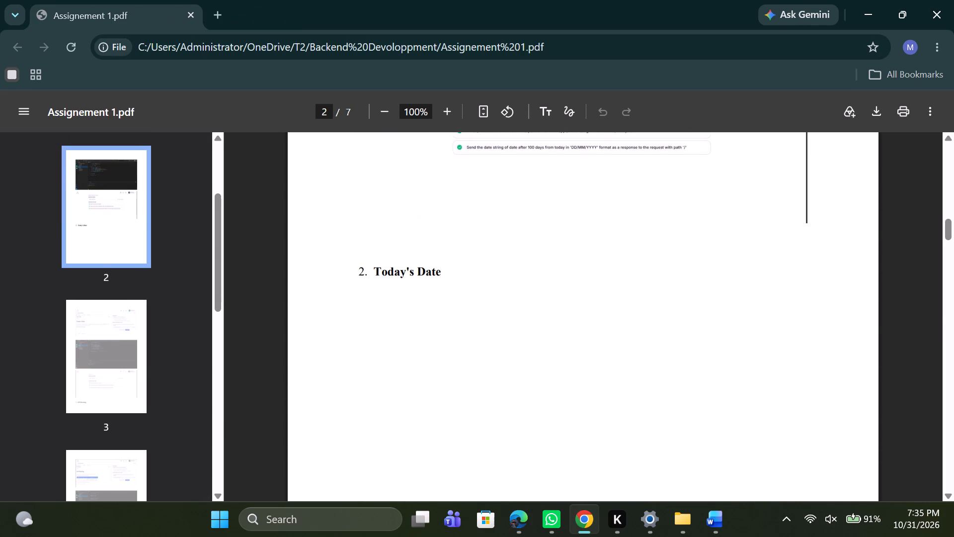
click(190, 9)
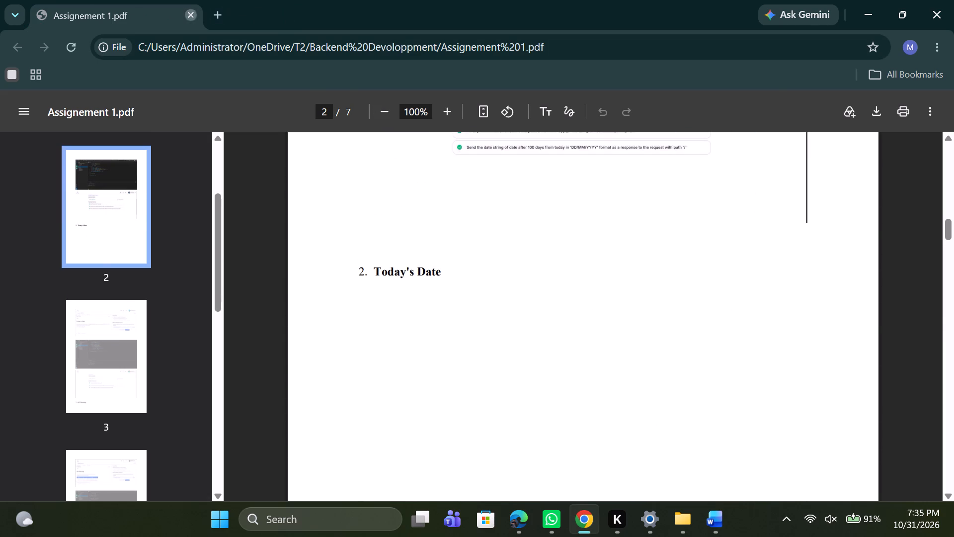
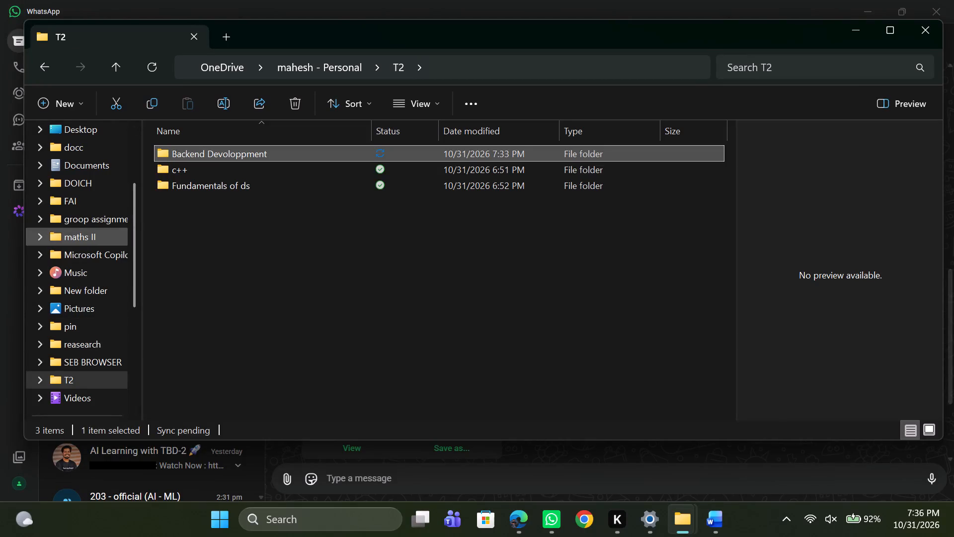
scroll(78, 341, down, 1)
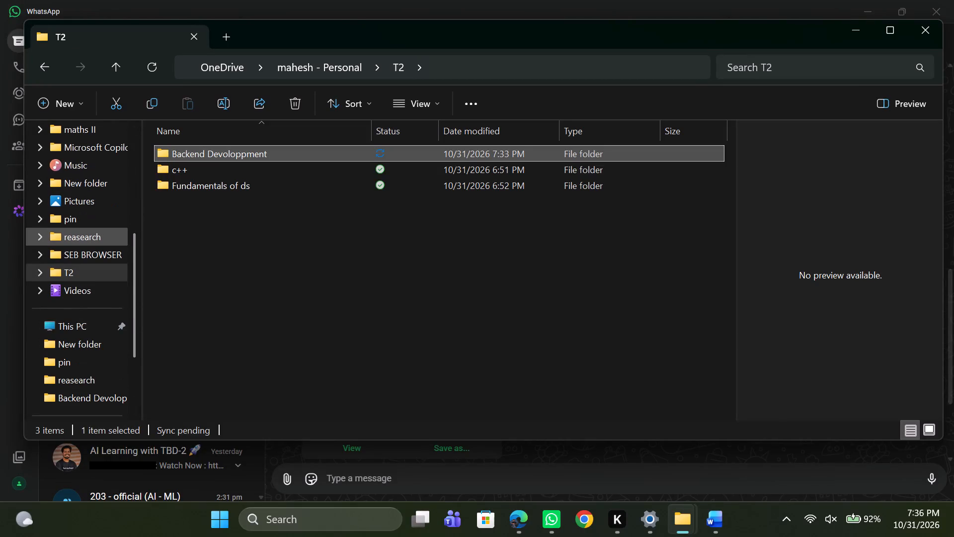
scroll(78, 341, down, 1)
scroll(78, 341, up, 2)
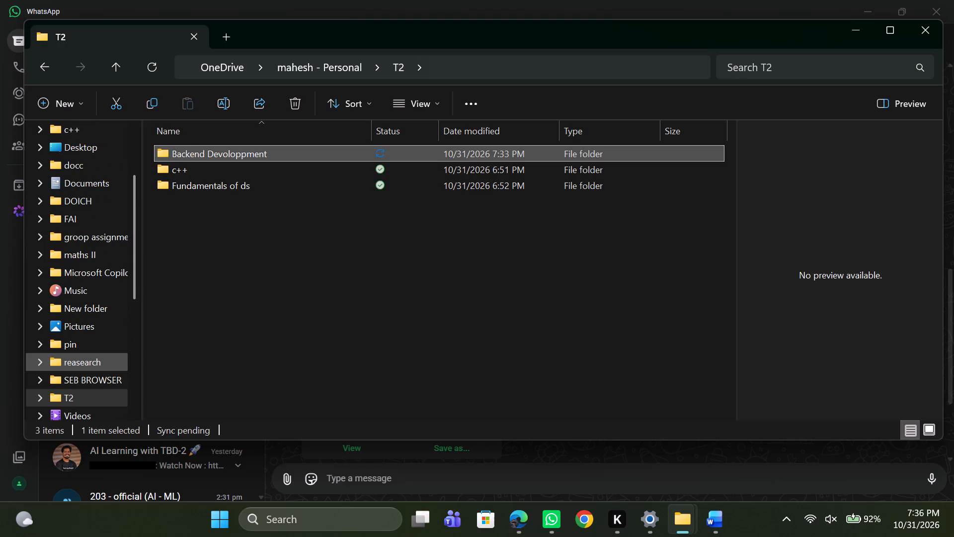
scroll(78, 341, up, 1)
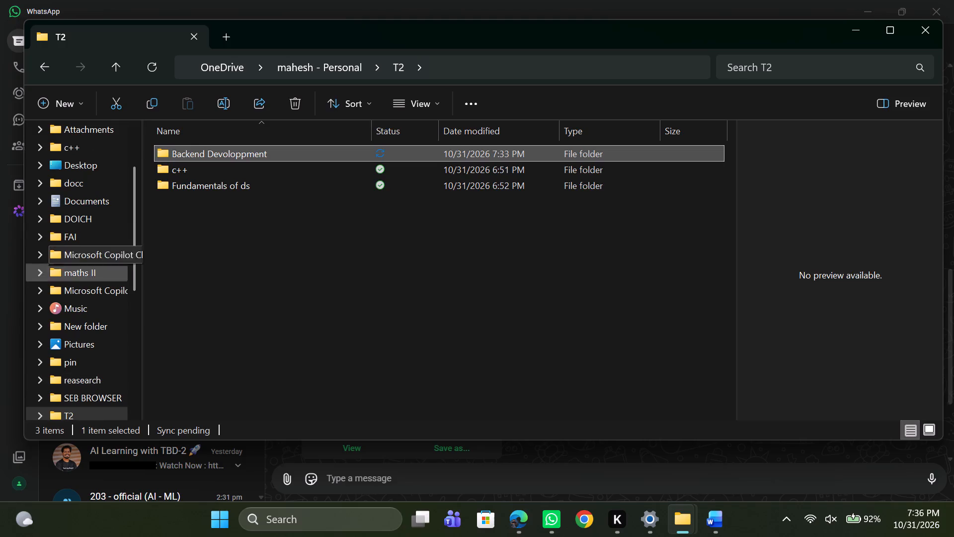
In File Explorer, find and open the FDS_LAB_1 PDF in the New folder nested inside OneDrive's New folder.
scroll(83, 371, up, 1)
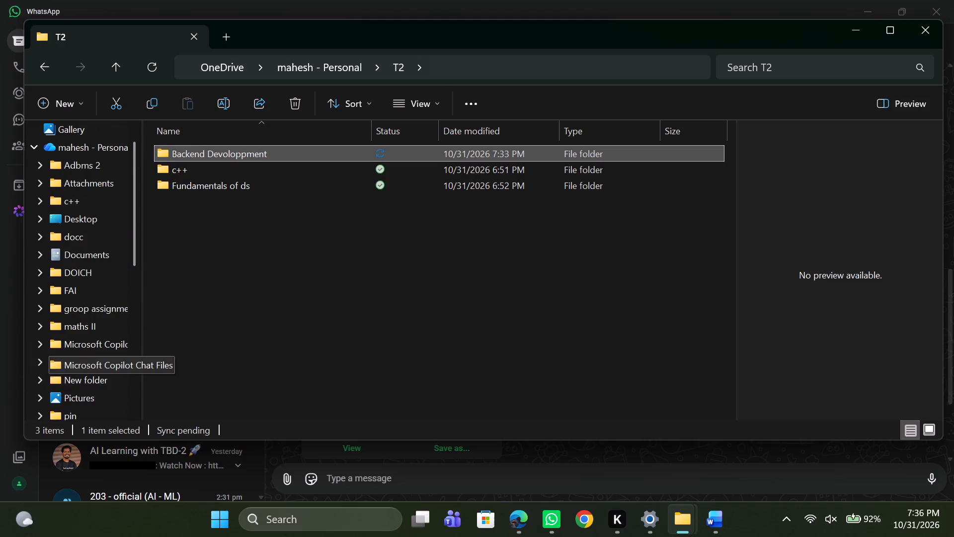
scroll(83, 371, up, 1)
scroll(80, 344, down, 1)
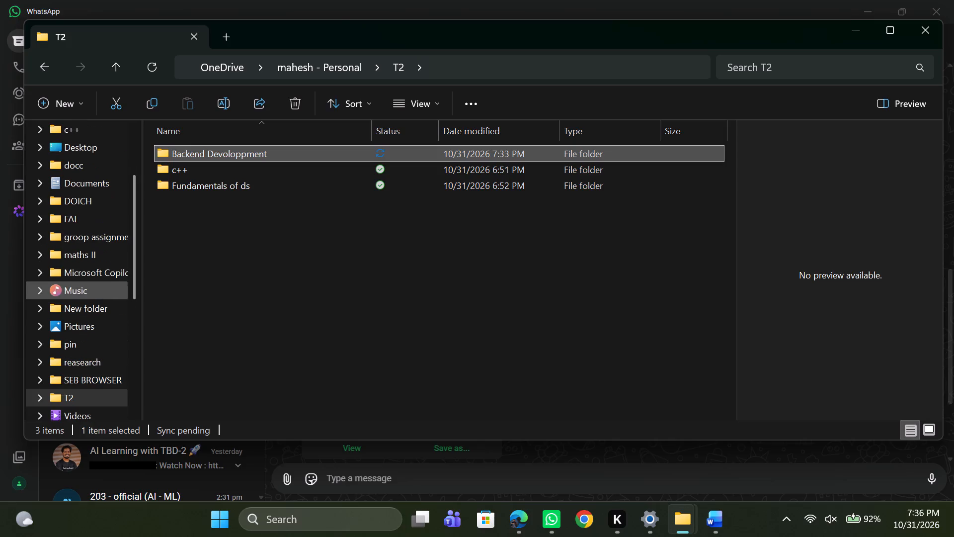
scroll(80, 344, down, 1)
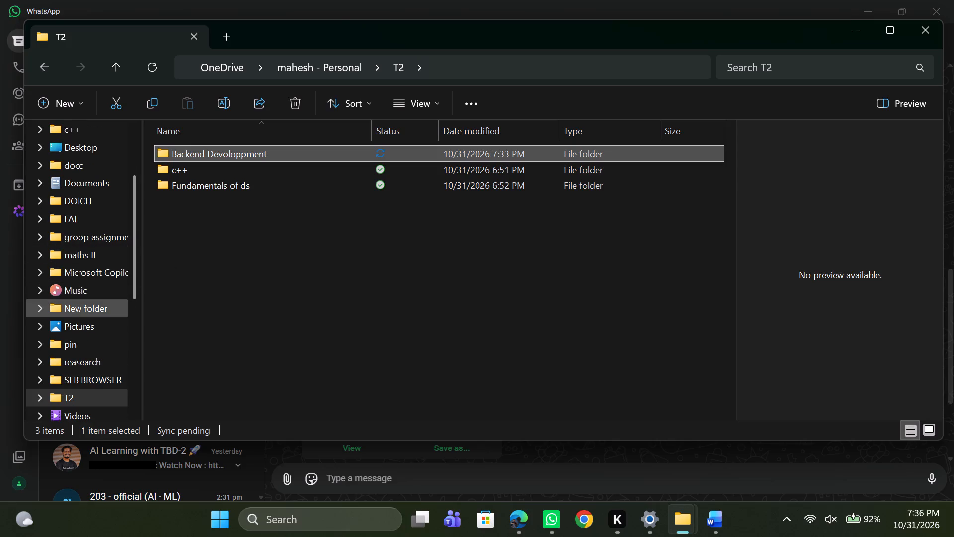
click(82, 313)
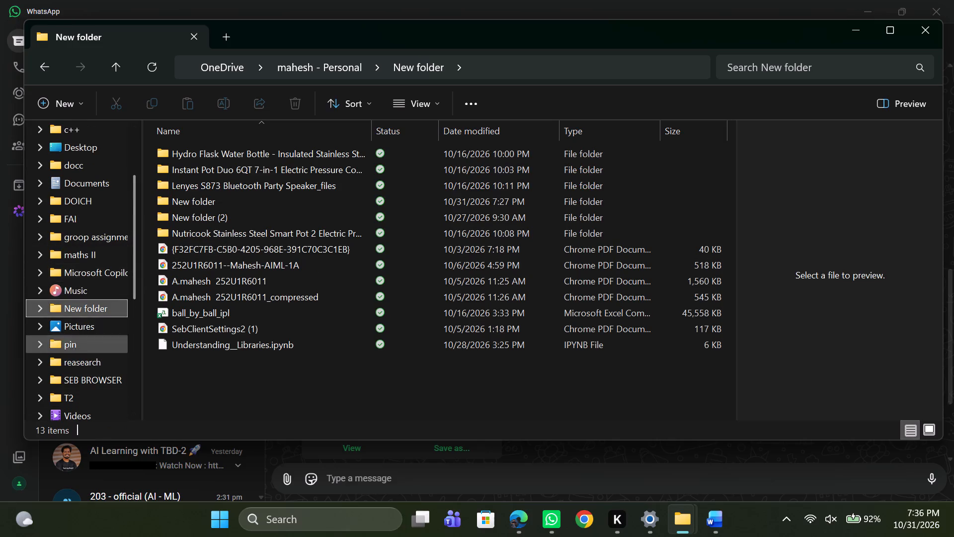
scroll(77, 376, down, 1)
click(77, 376)
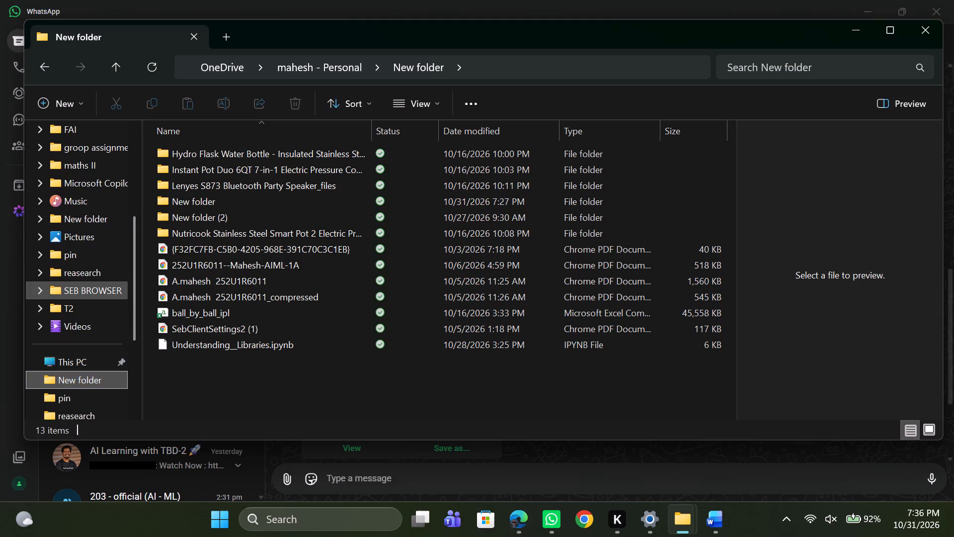
scroll(77, 376, down, 1)
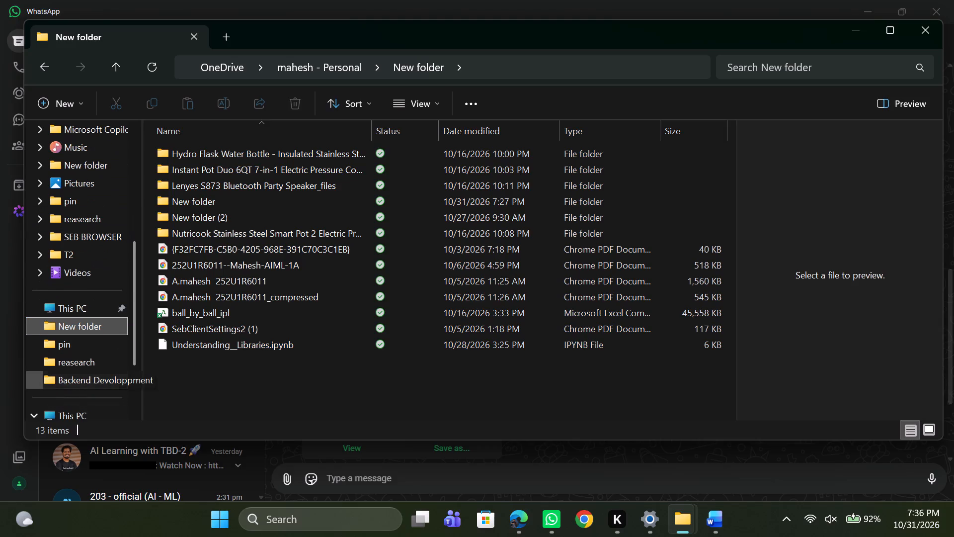
scroll(77, 376, down, 1)
scroll(77, 376, up, 3)
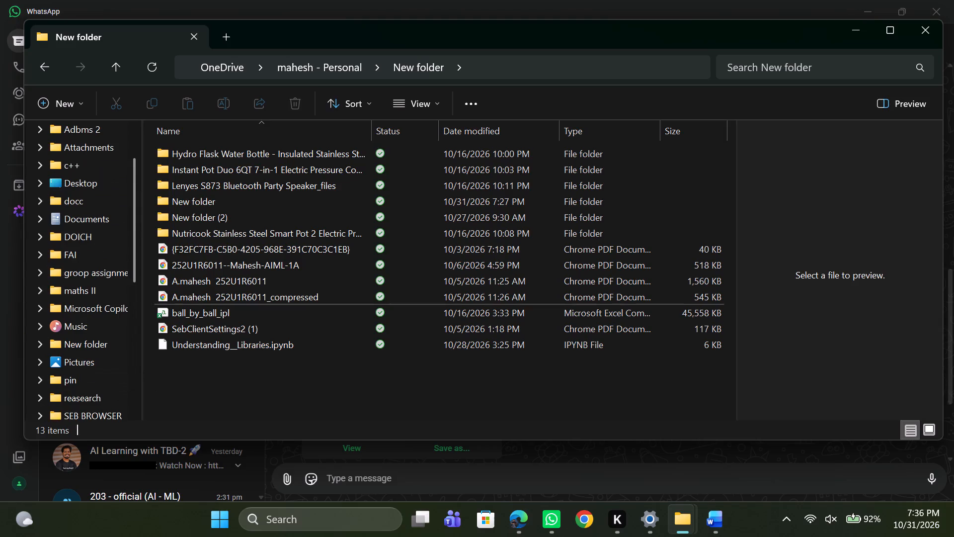
click(185, 208)
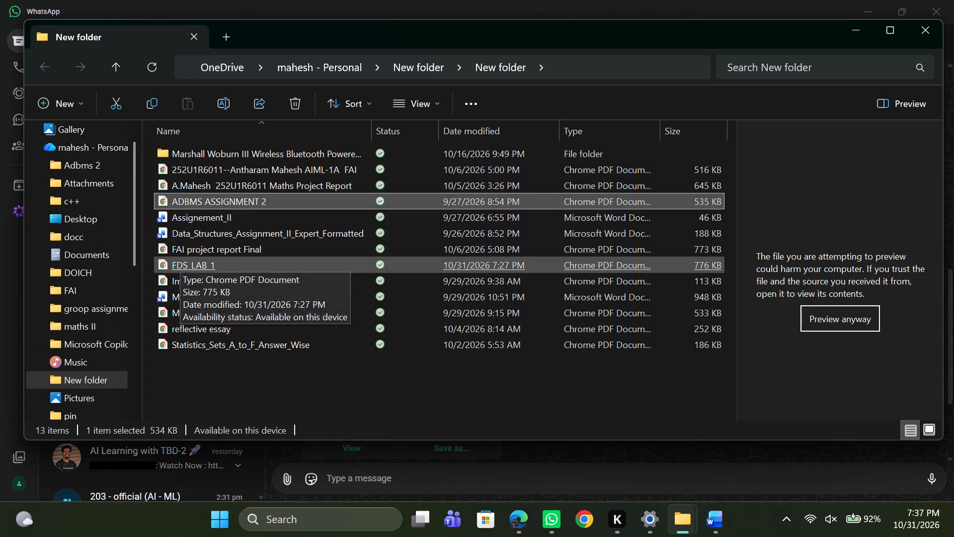
click(175, 264)
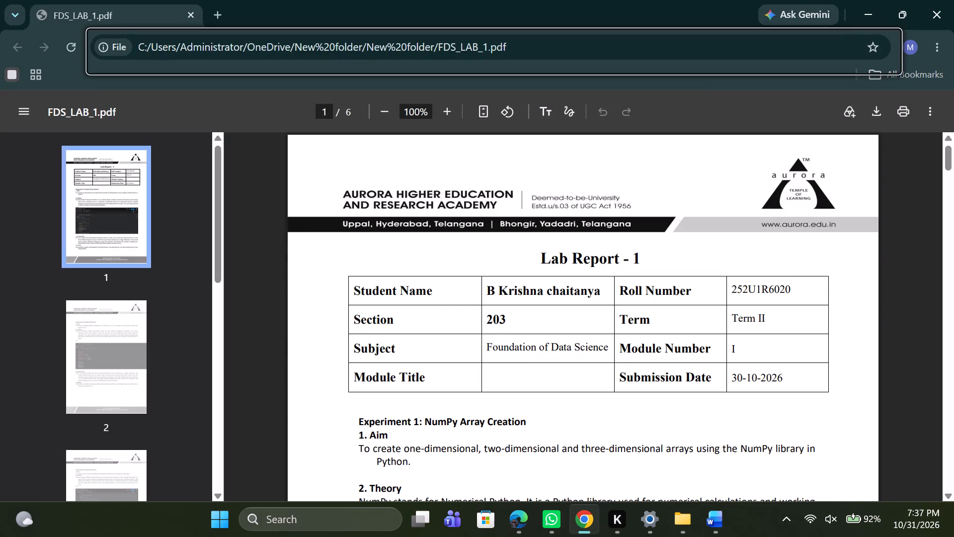
Examine the FDS_LAB_1 PDF's content for Experiment 1 and the start of Experiment 2, including whether its theory text can be selected.
scroll(409, 281, down, 2)
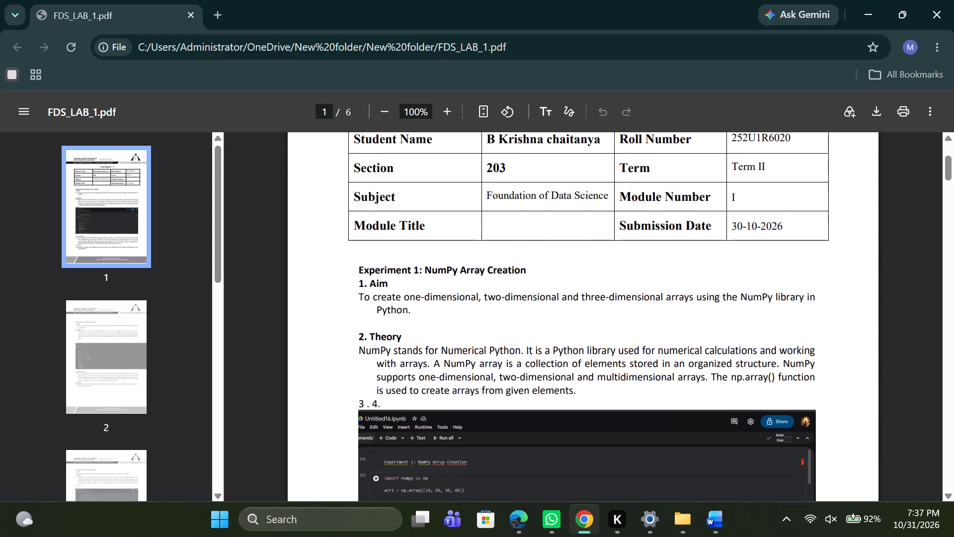
click(597, 393)
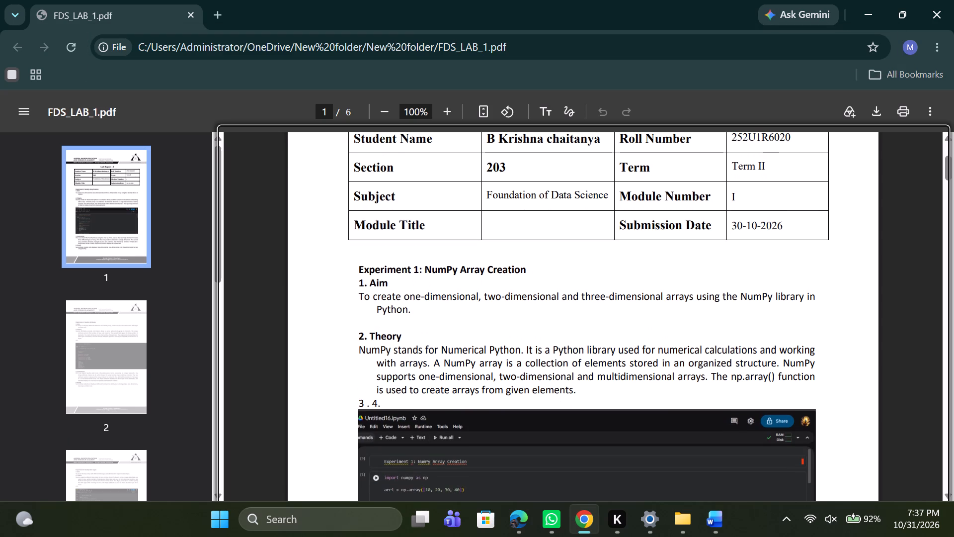
drag(596, 393, 405, 326)
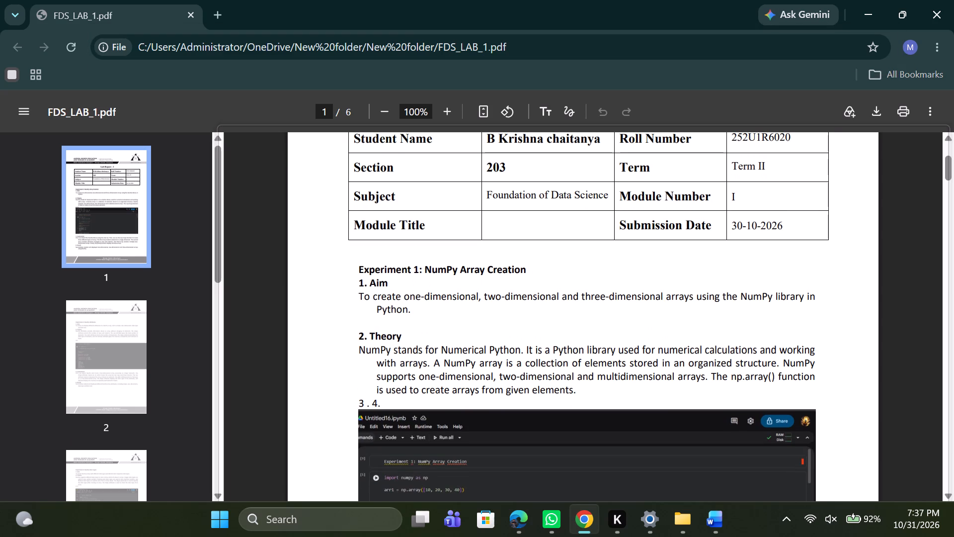
drag(405, 326, 613, 399)
scroll(613, 399, down, 1)
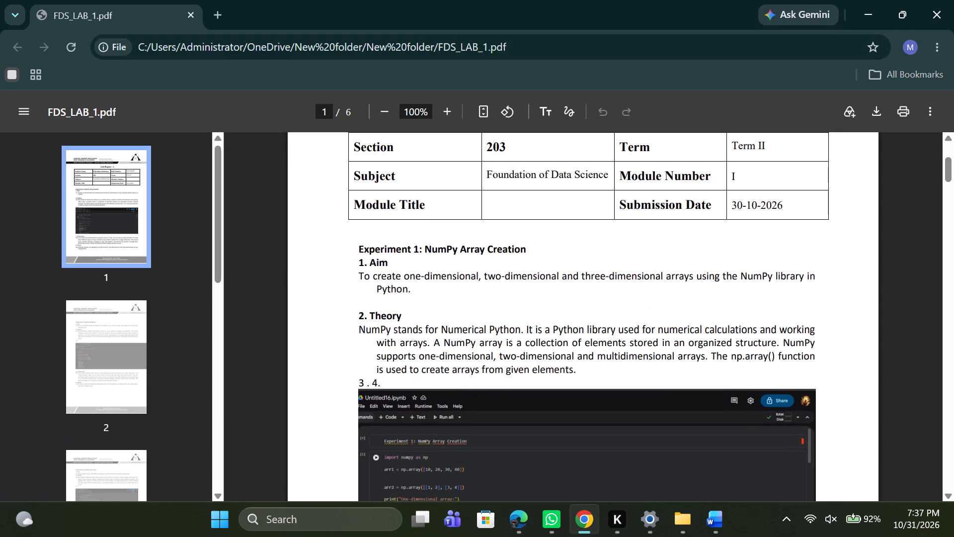
scroll(613, 399, down, 3)
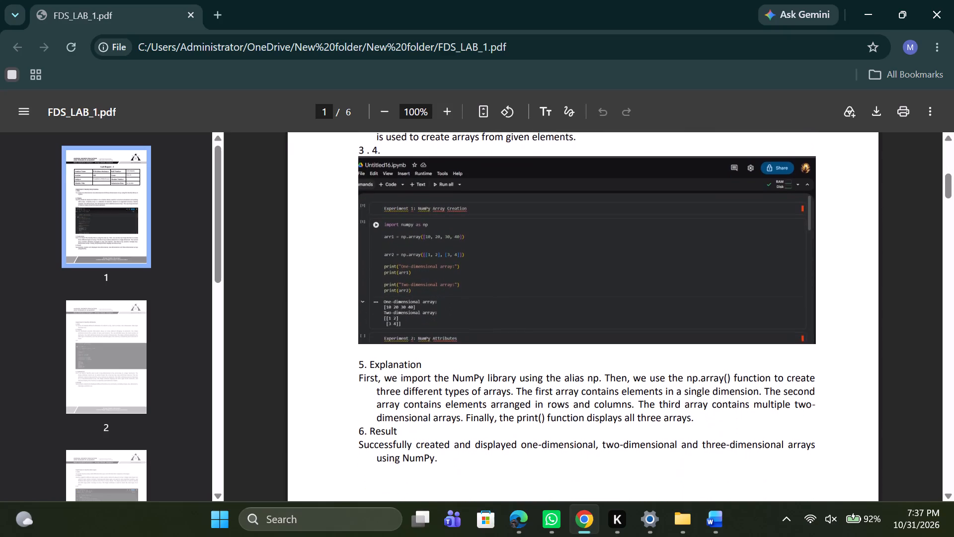
scroll(613, 399, down, 3)
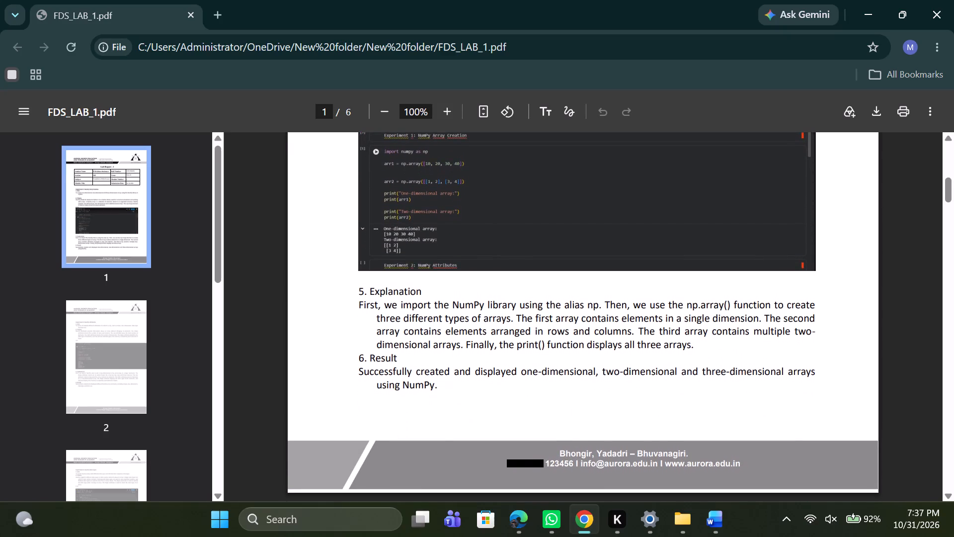
scroll(613, 399, down, 6)
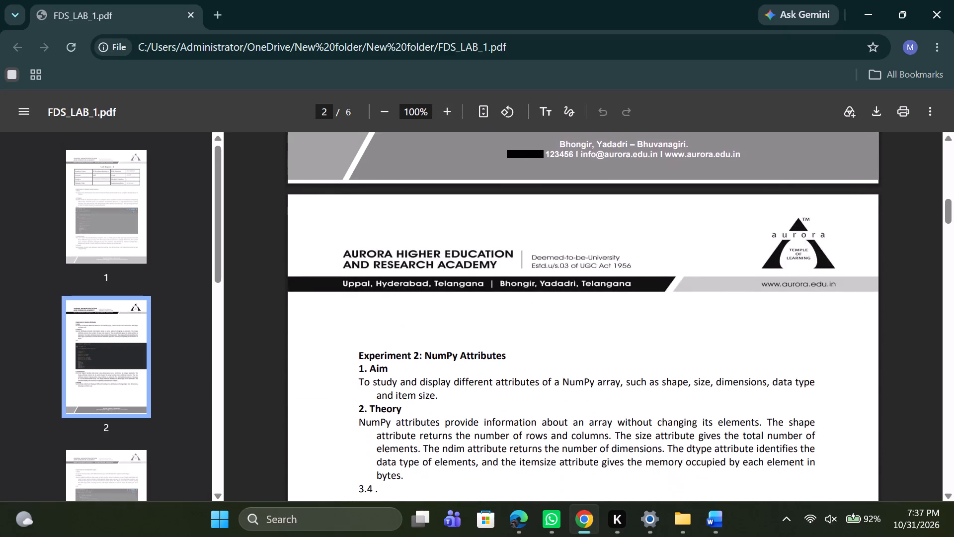
scroll(613, 399, down, 1)
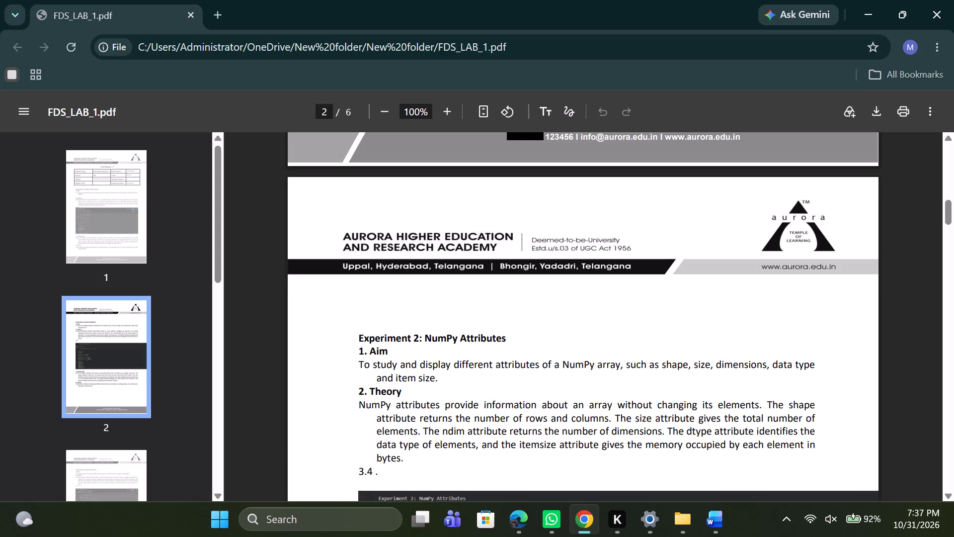
Look up i love pdf on the web and convert FDS_LAB_1 with iLovePDF's PDF to Word converter.
click(326, 516)
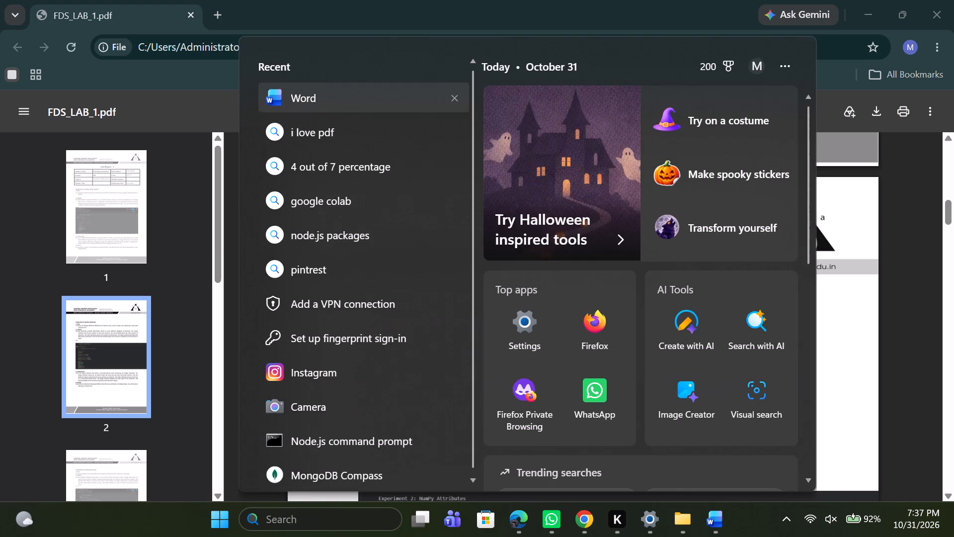
click(303, 134)
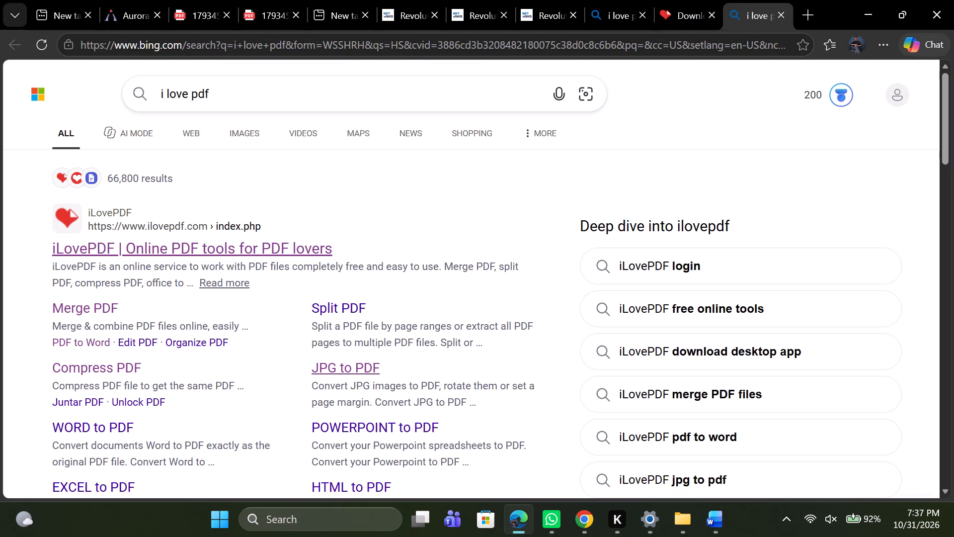
click(197, 250)
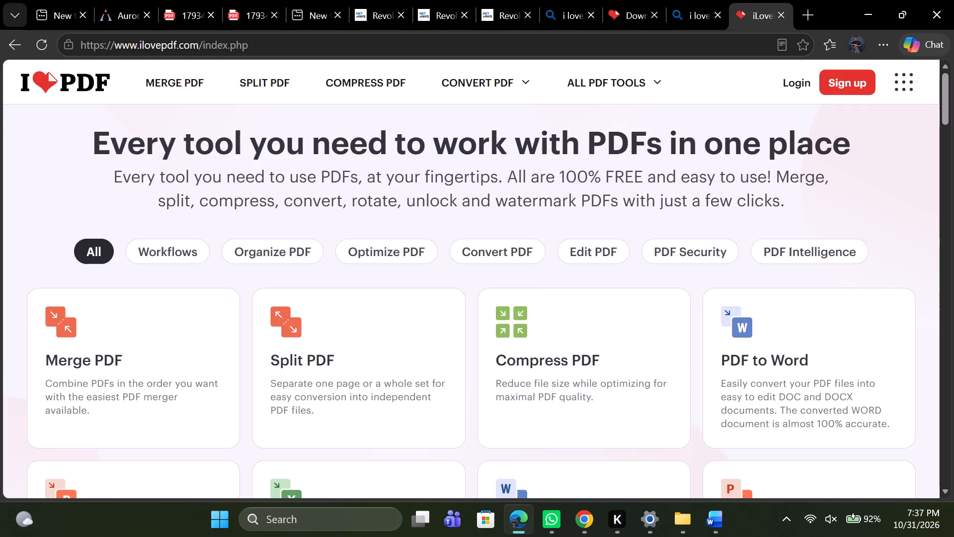
click(785, 377)
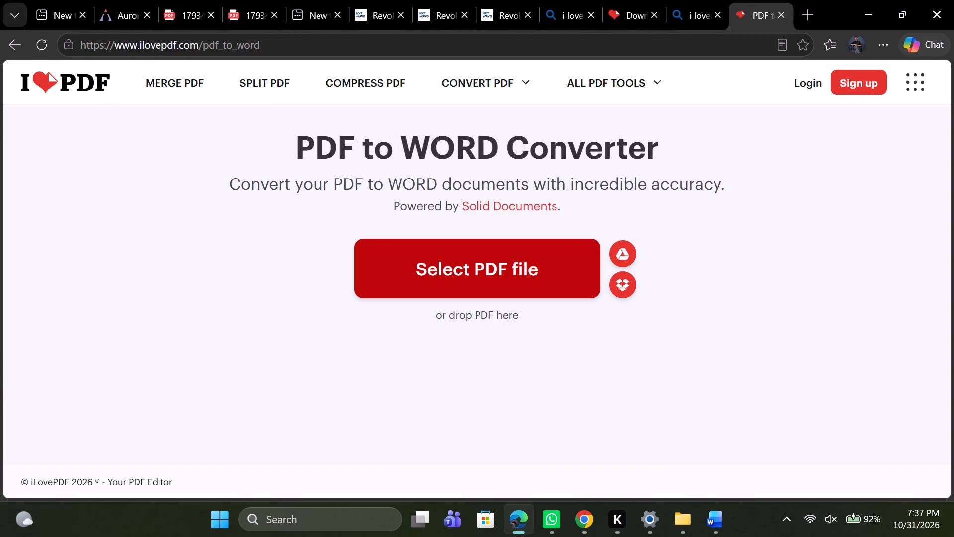
click(494, 289)
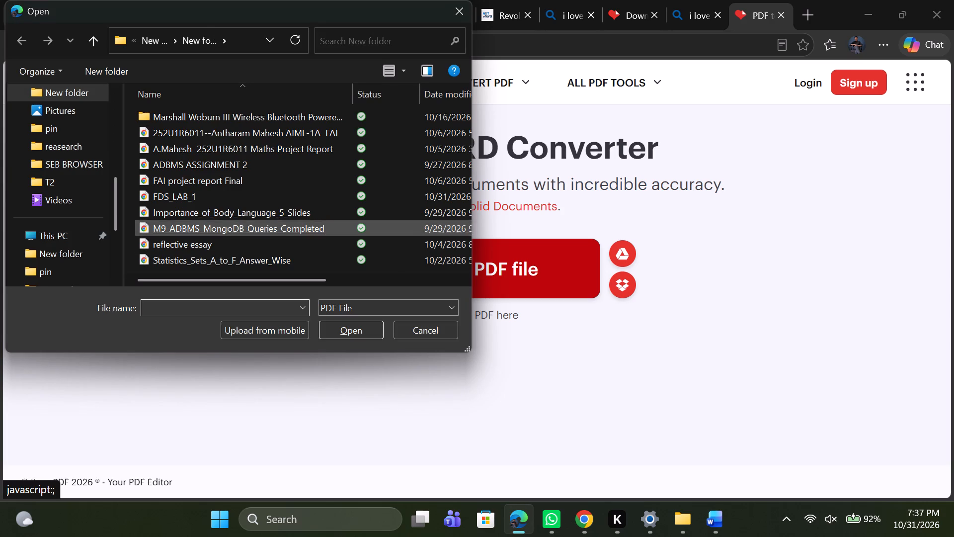
click(189, 194)
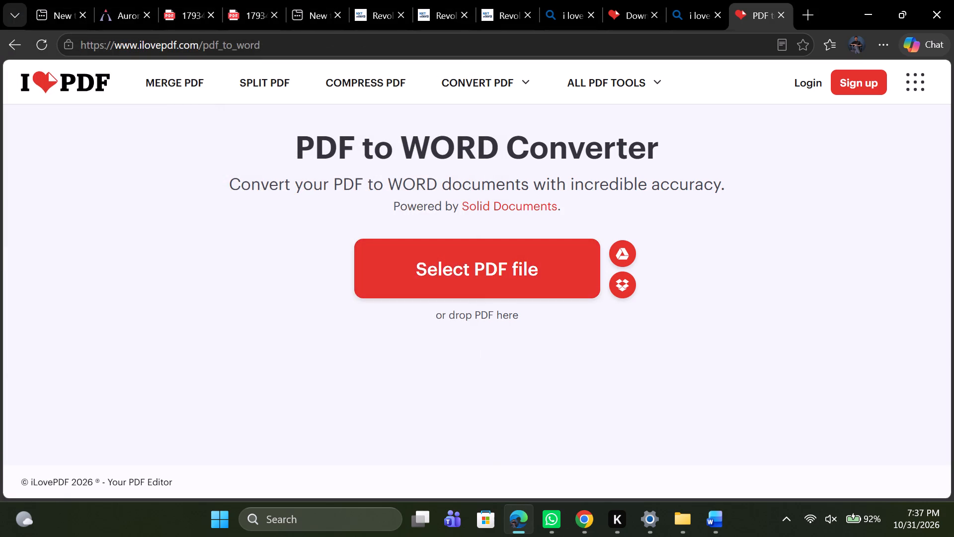
click(742, 451)
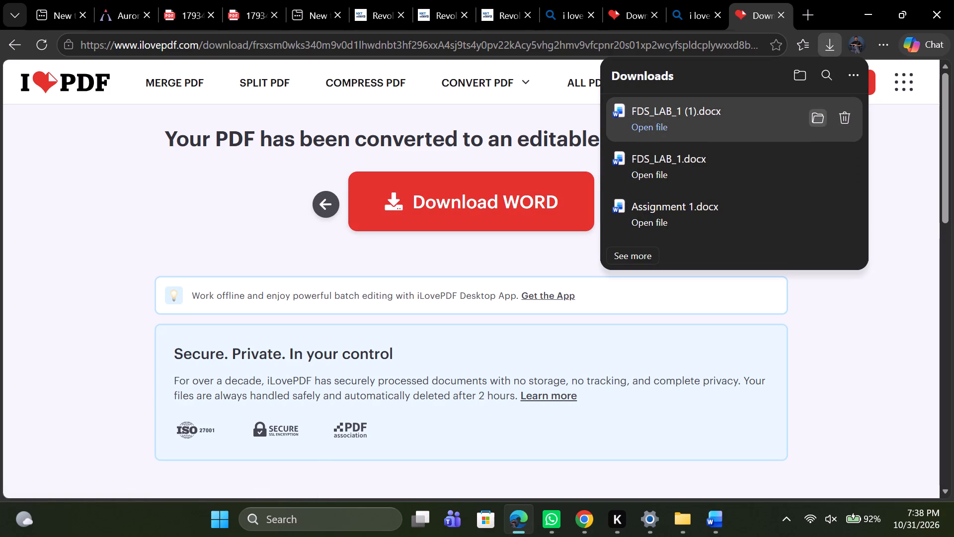
Open the downloaded FDS_LAB_1 (1).docx in Word.
right_click(749, 111)
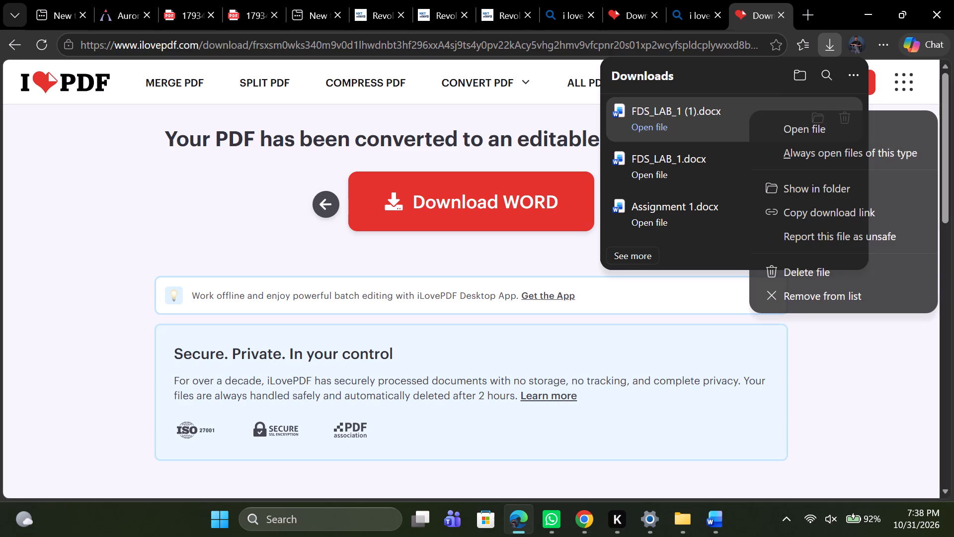
click(808, 125)
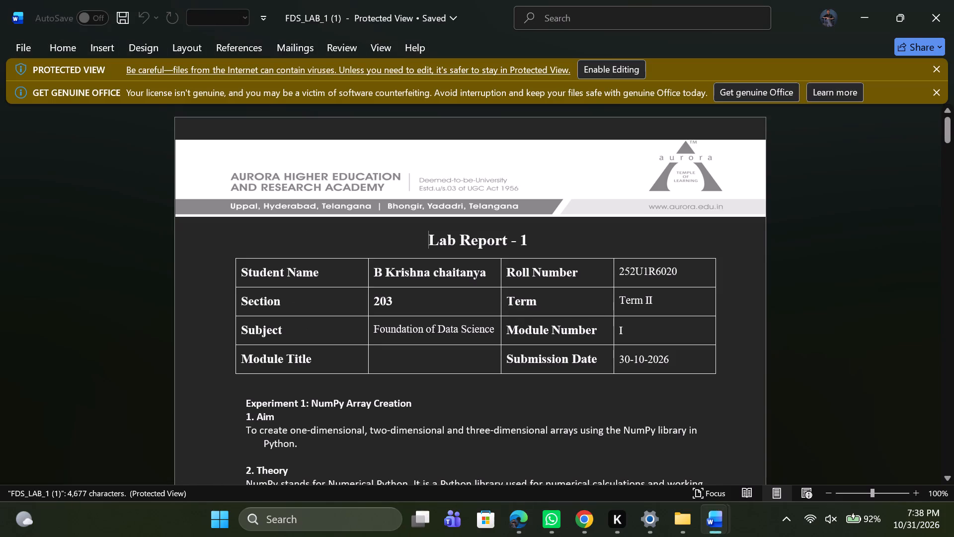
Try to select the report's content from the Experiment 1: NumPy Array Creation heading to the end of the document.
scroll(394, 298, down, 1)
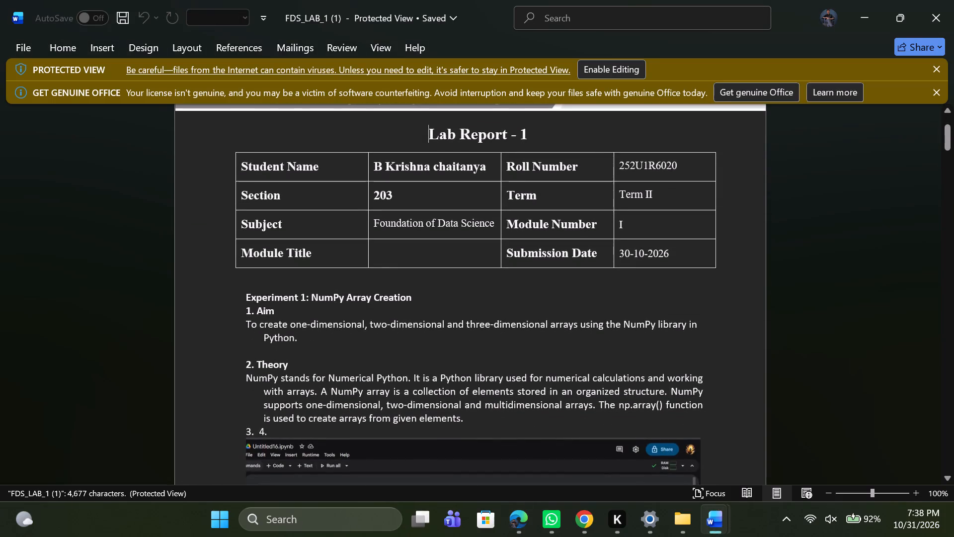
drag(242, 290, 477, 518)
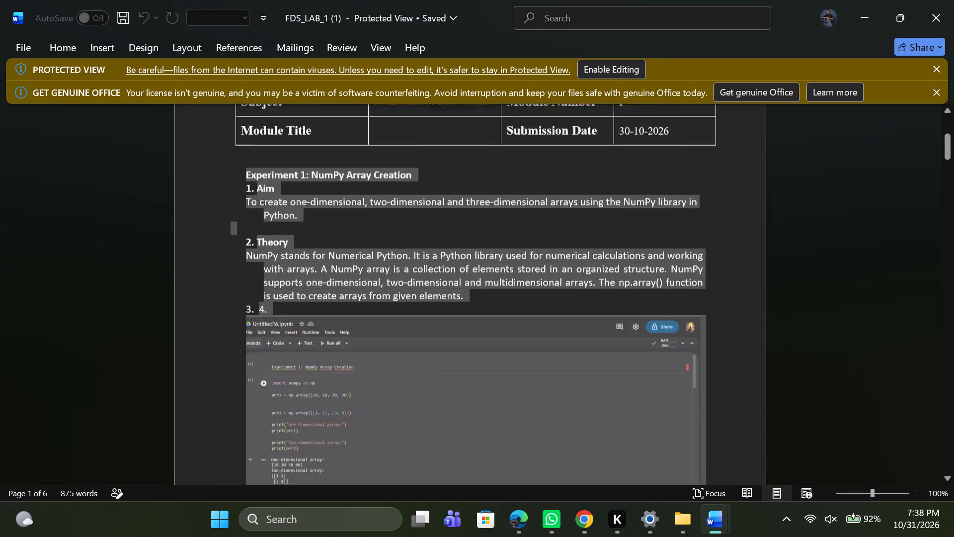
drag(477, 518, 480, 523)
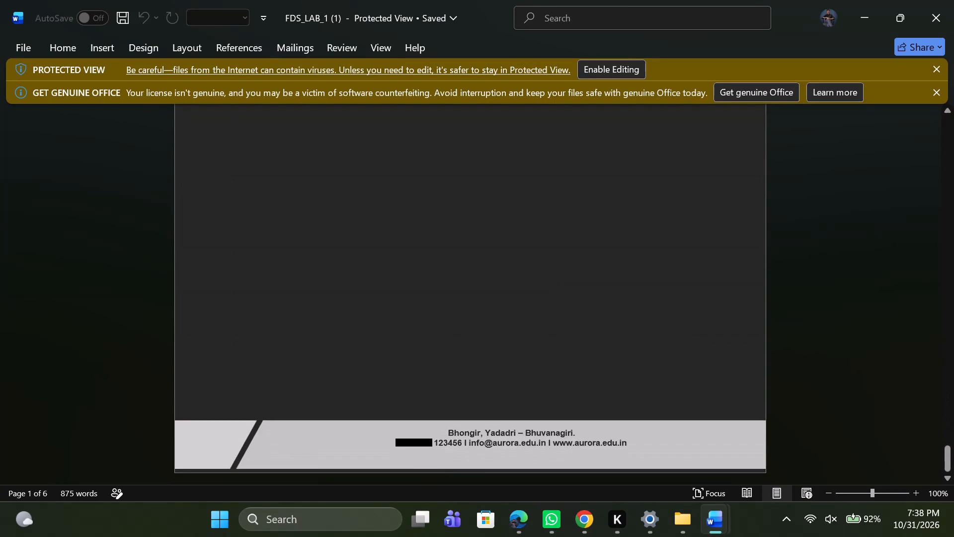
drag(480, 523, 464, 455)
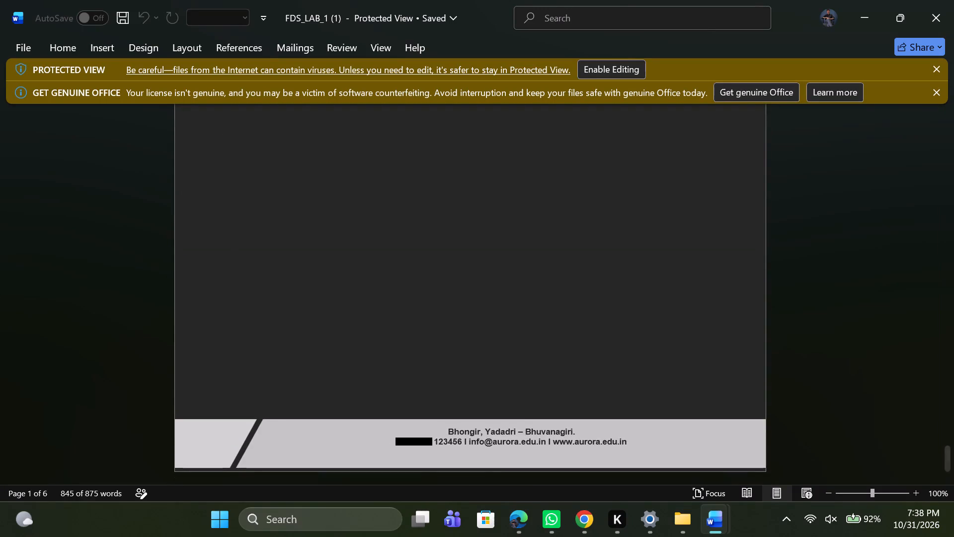
Enable editing for the converted FDS_LAB_1 (1) document.
click(597, 71)
scroll(501, 180, up, 6)
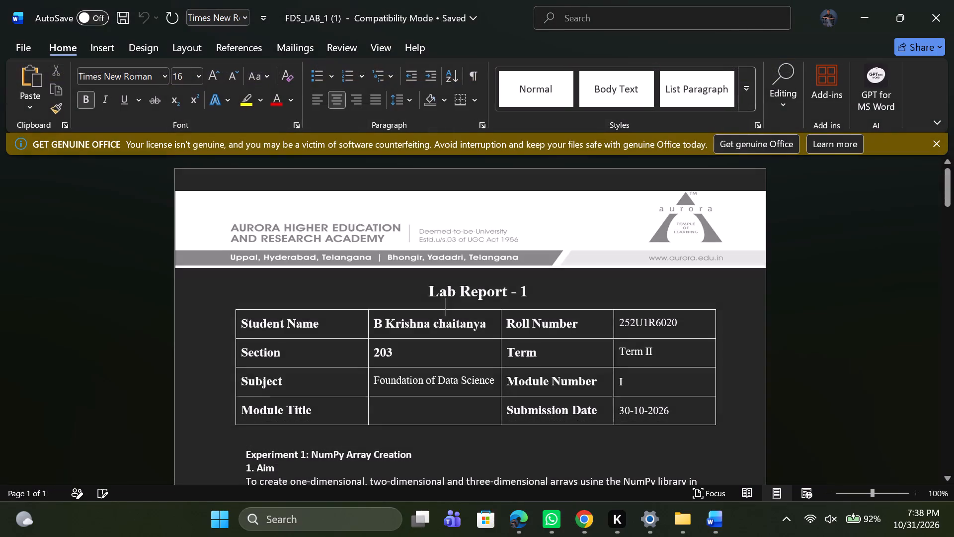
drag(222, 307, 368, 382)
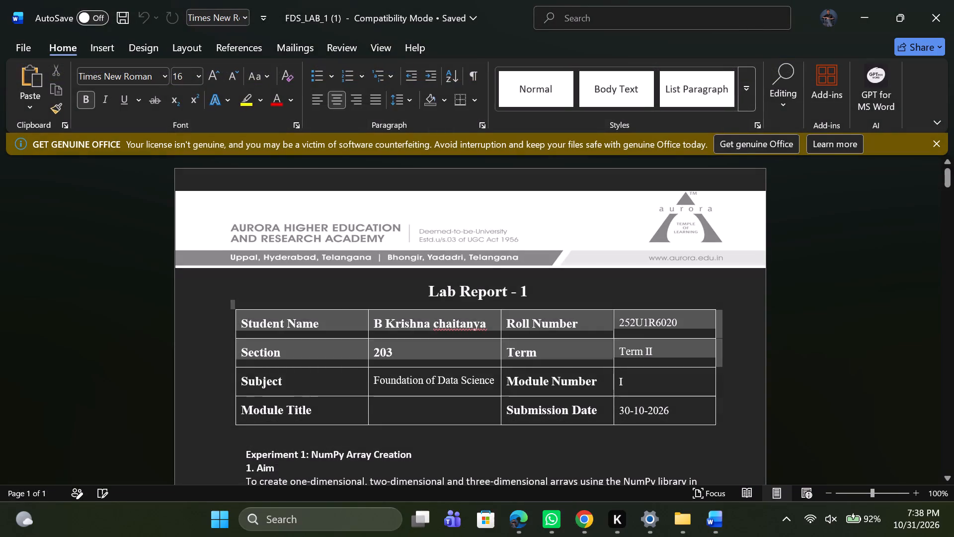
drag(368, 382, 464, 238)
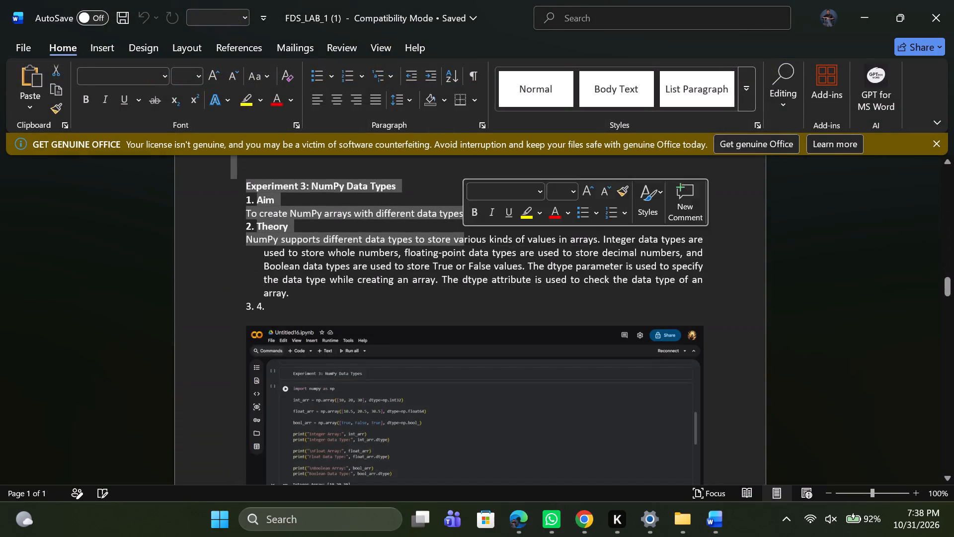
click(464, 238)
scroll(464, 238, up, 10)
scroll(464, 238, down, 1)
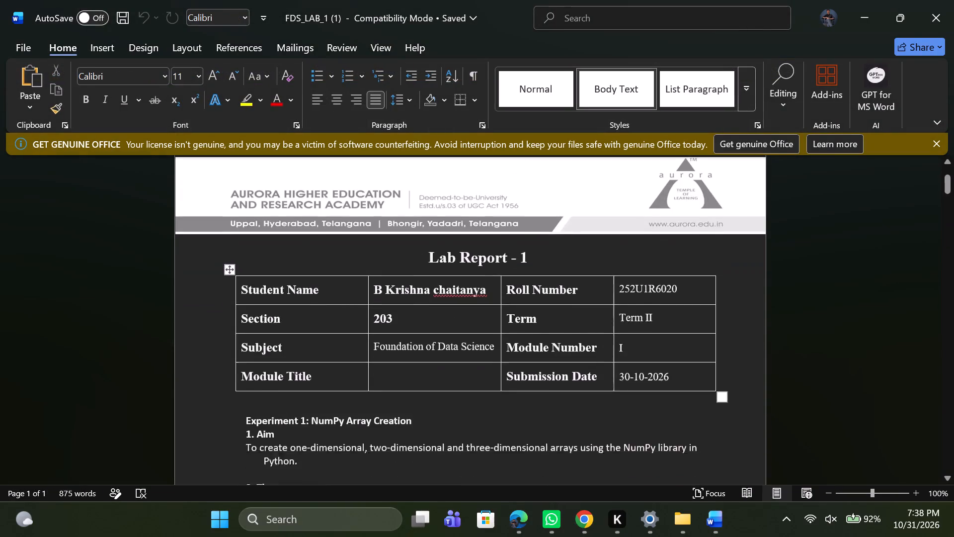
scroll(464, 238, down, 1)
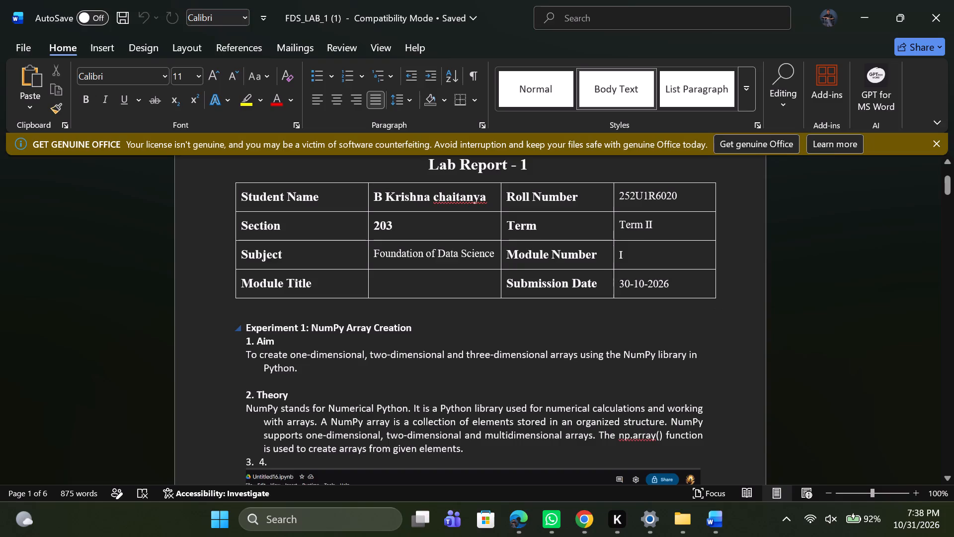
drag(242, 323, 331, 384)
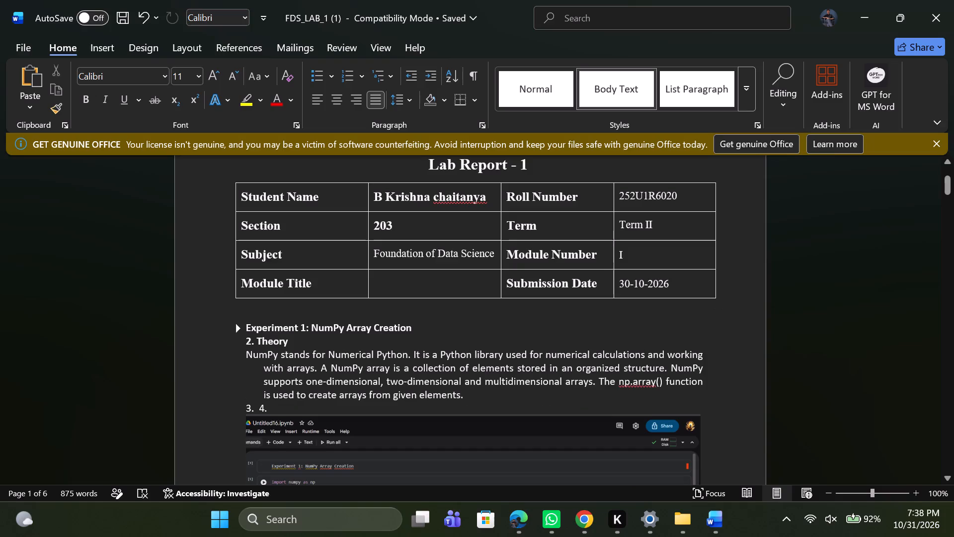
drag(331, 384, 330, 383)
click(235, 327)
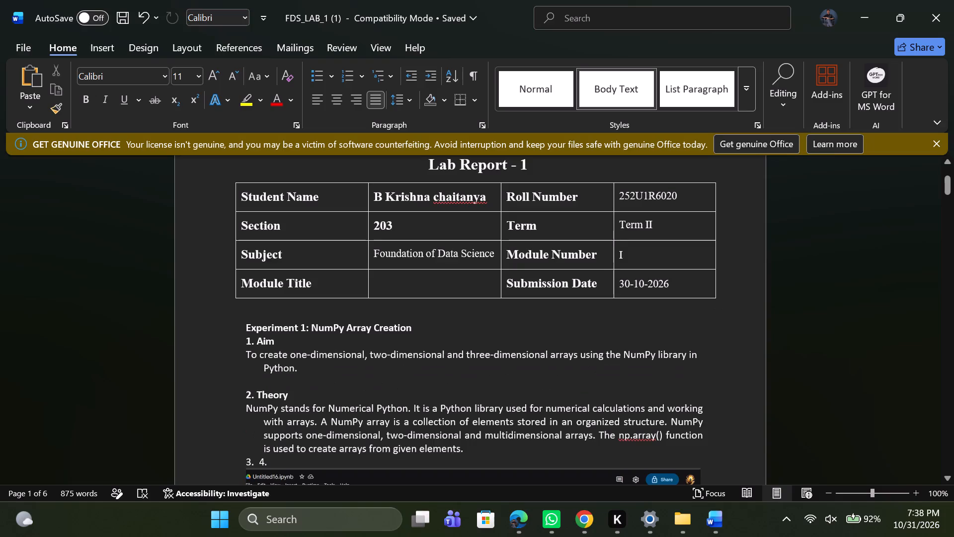
Copy the report's content from the Experiment 1: NumPy Array Creation heading to the end of the document.
drag(215, 324, 418, 536)
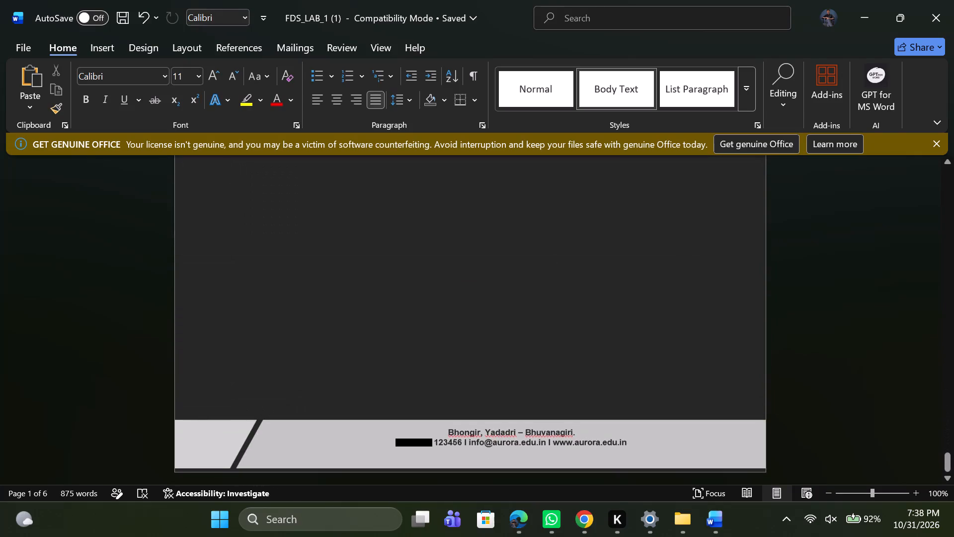
drag(418, 536, 374, 320)
key(ctrl+c)
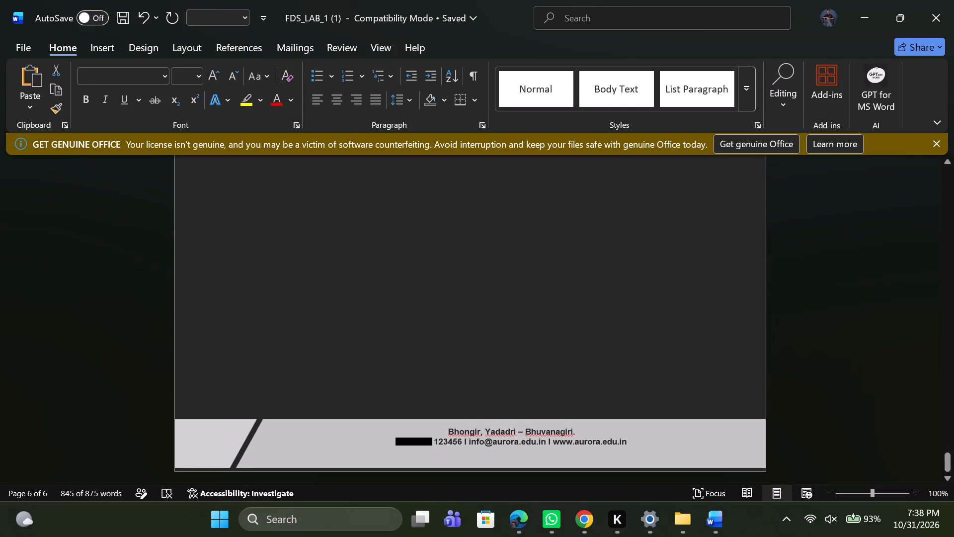
click(516, 522)
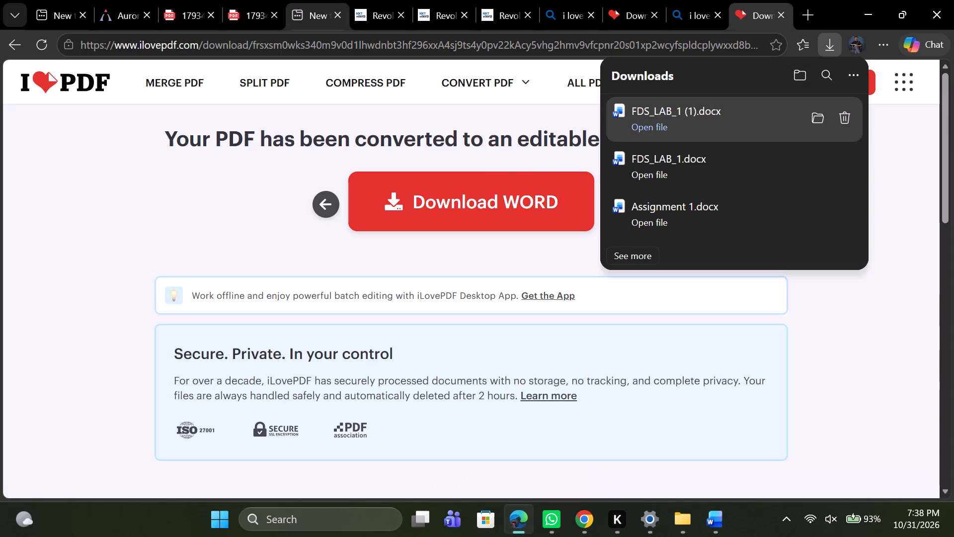
click(397, 10)
click(397, 10)
click(397, 10)
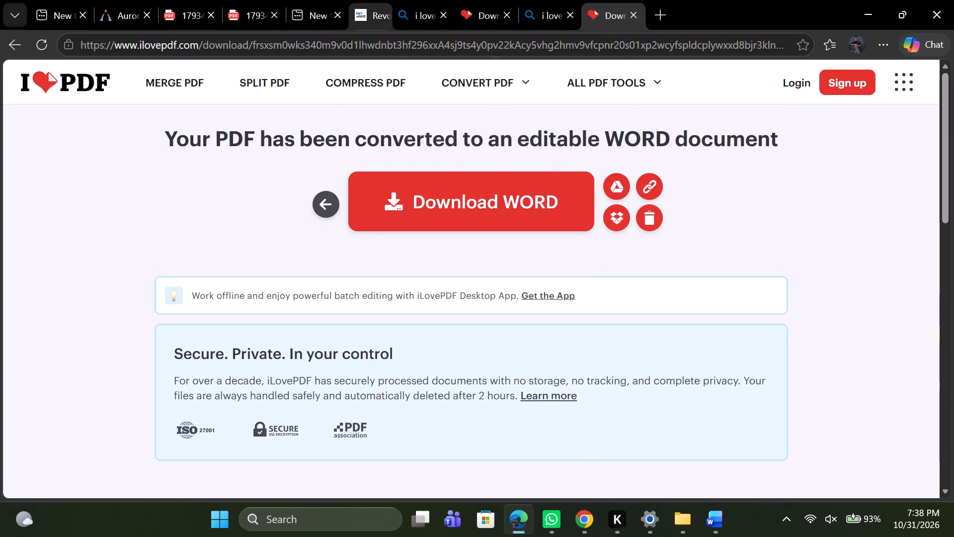
click(397, 10)
click(397, 10)
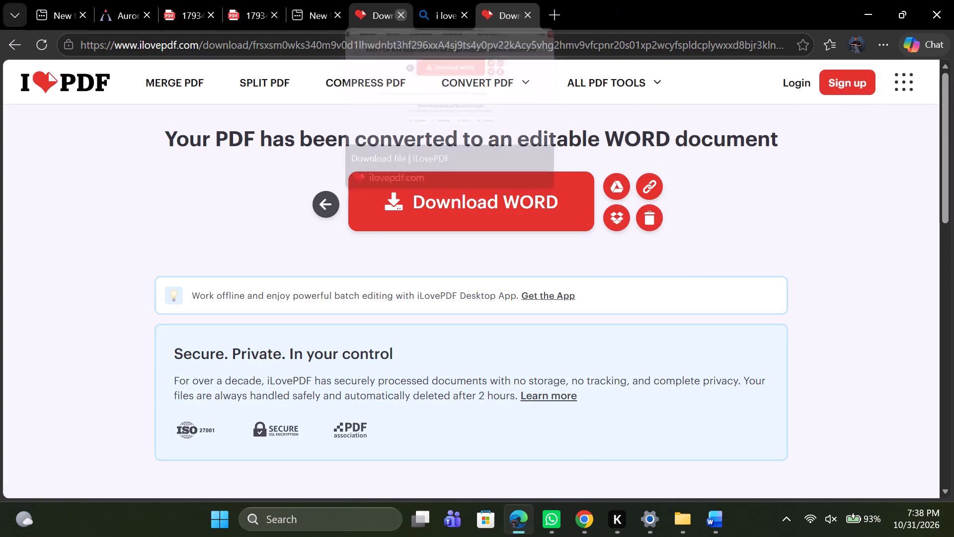
click(397, 10)
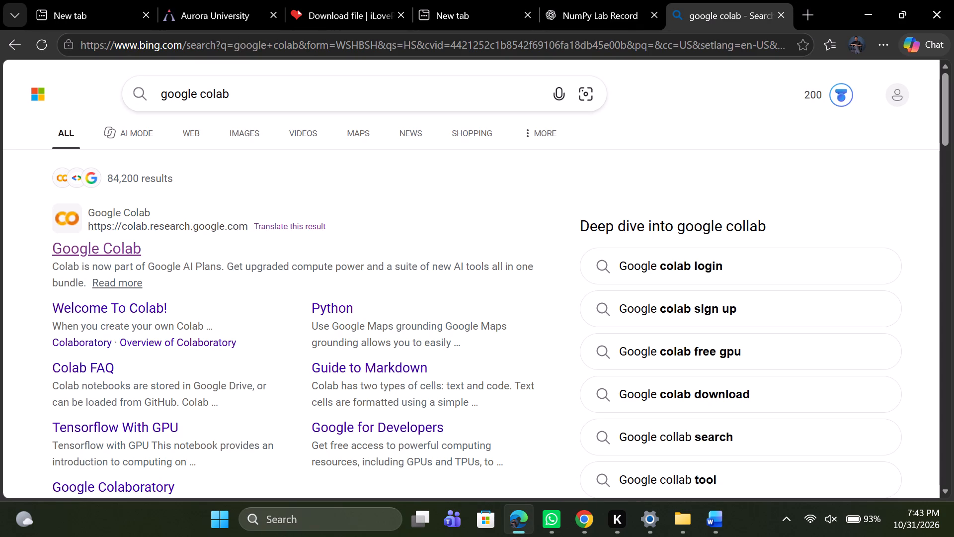
click(133, 251)
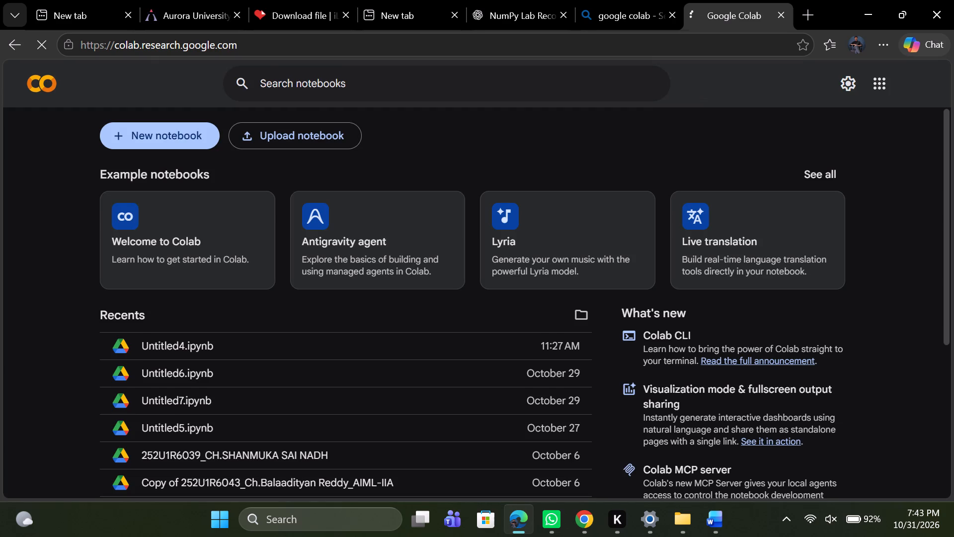
click(187, 132)
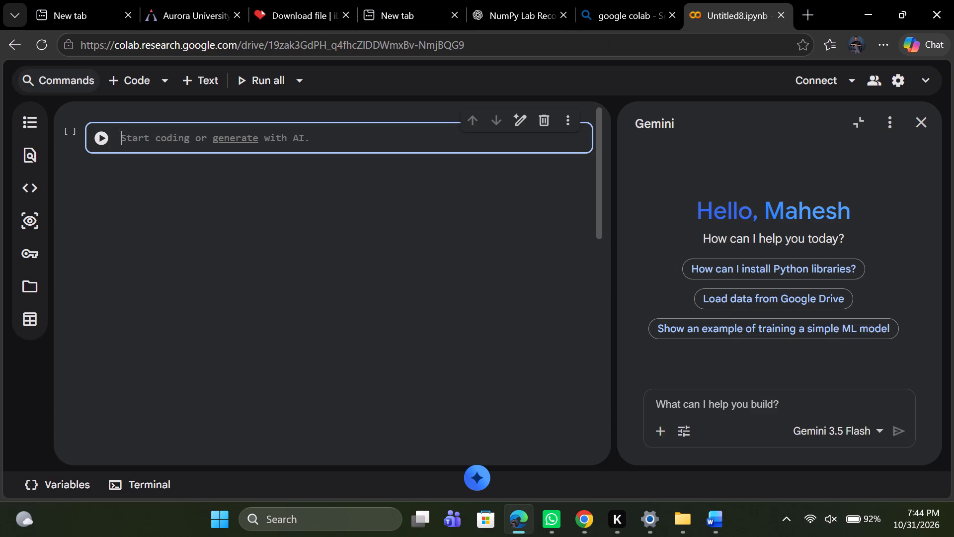
Paste the copied Experiment 1 program into the notebook's empty code cell.
key(ctrl+v)
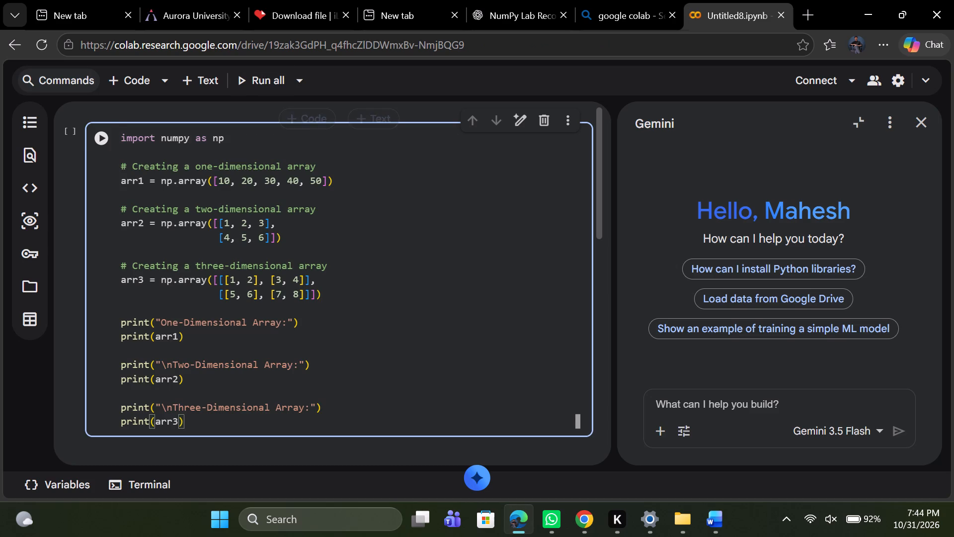
Connect the notebook to a runtime and close the Gemini assistant pane.
click(833, 81)
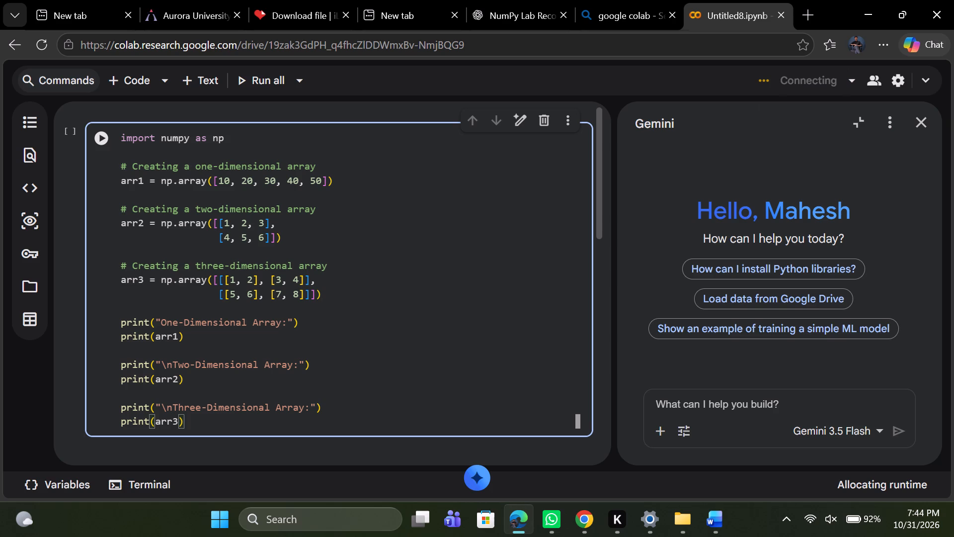
click(926, 120)
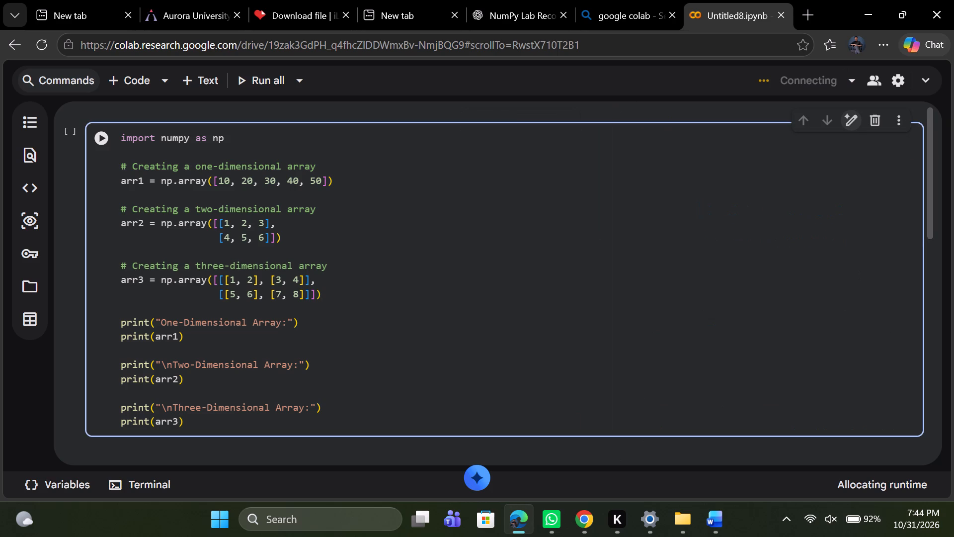
click(853, 74)
click(676, 110)
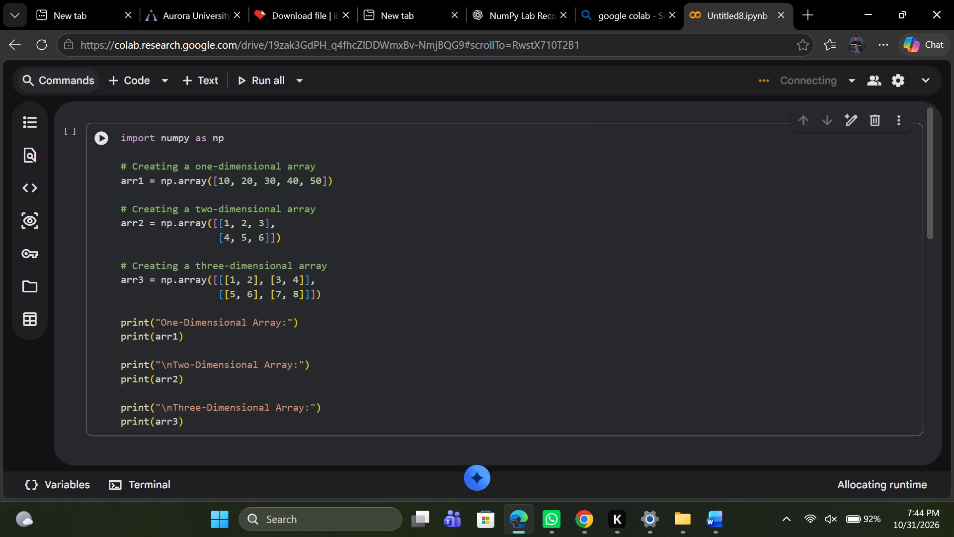
scroll(561, 259, down, 1)
scroll(561, 259, up, 4)
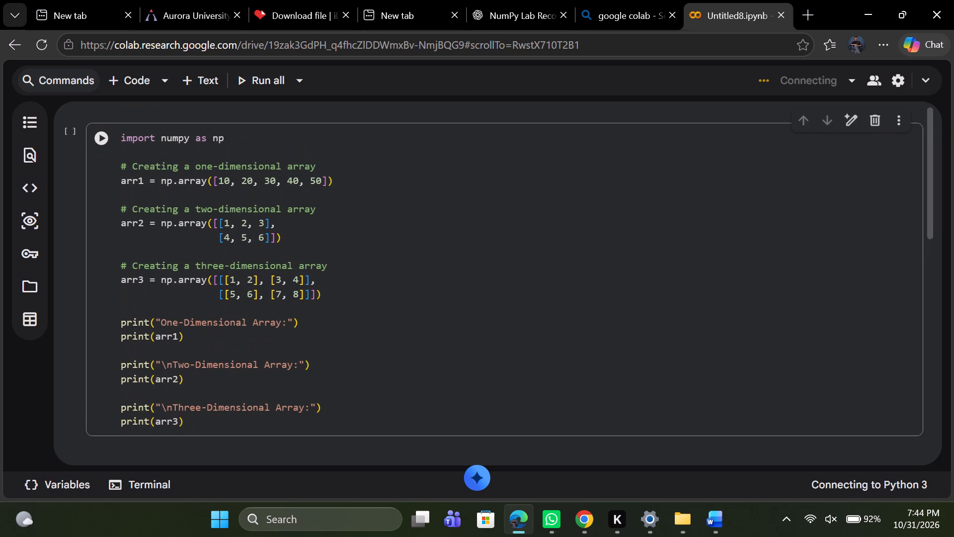
scroll(561, 259, up, 1)
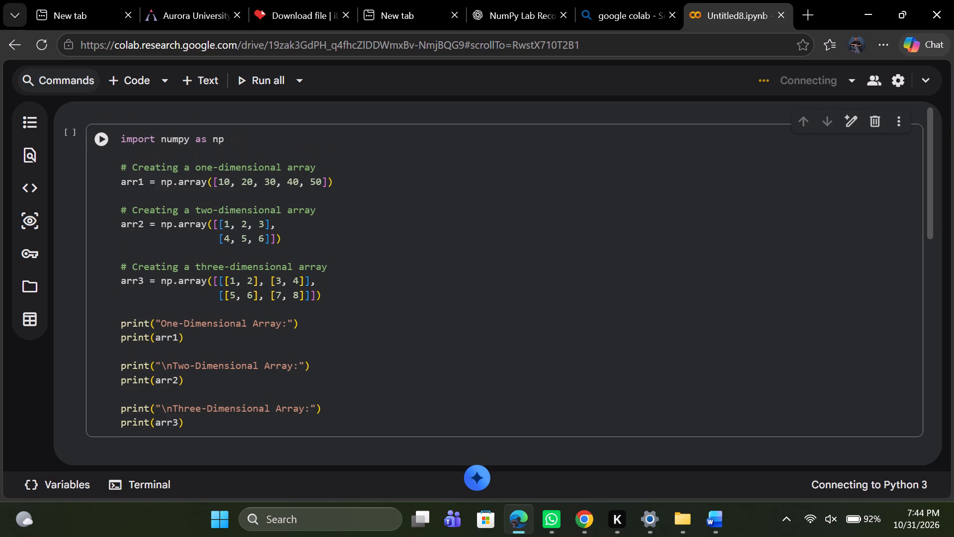
scroll(561, 259, down, 1)
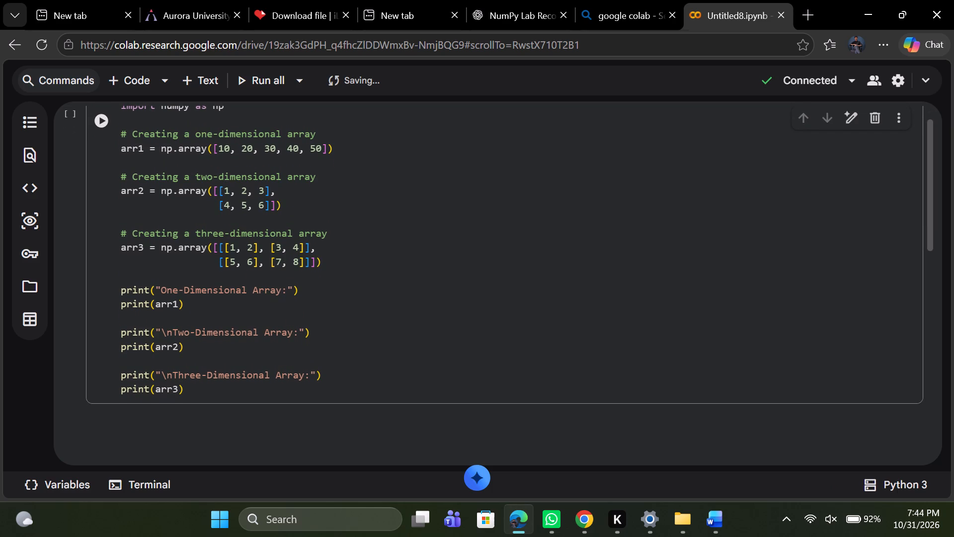
scroll(343, 193, up, 3)
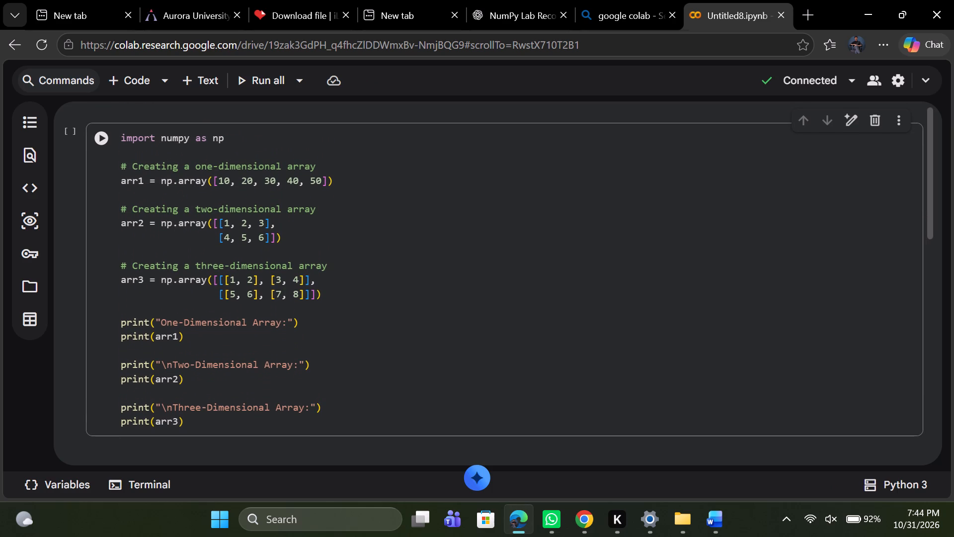
Run the array creation code cell and view its printed output.
click(101, 134)
scroll(488, 281, down, 1)
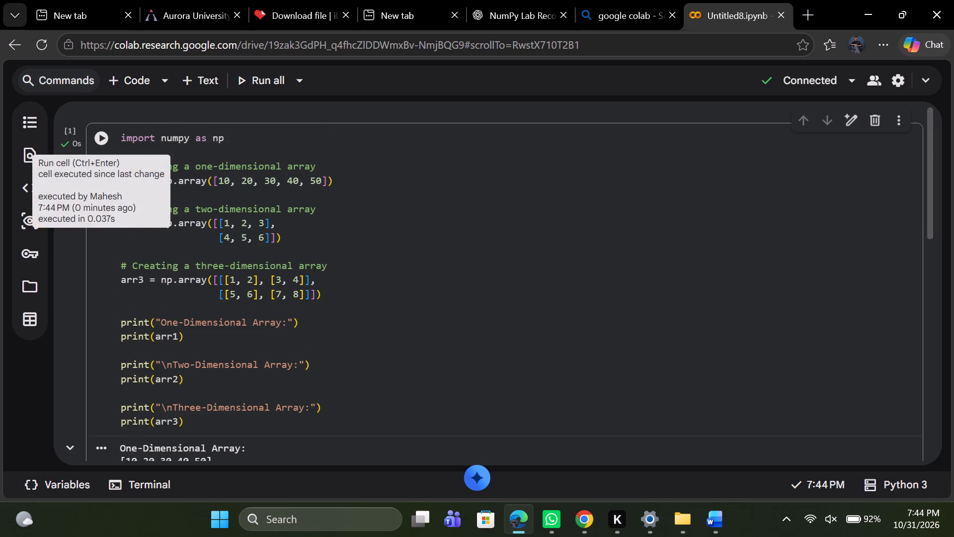
scroll(488, 281, down, 4)
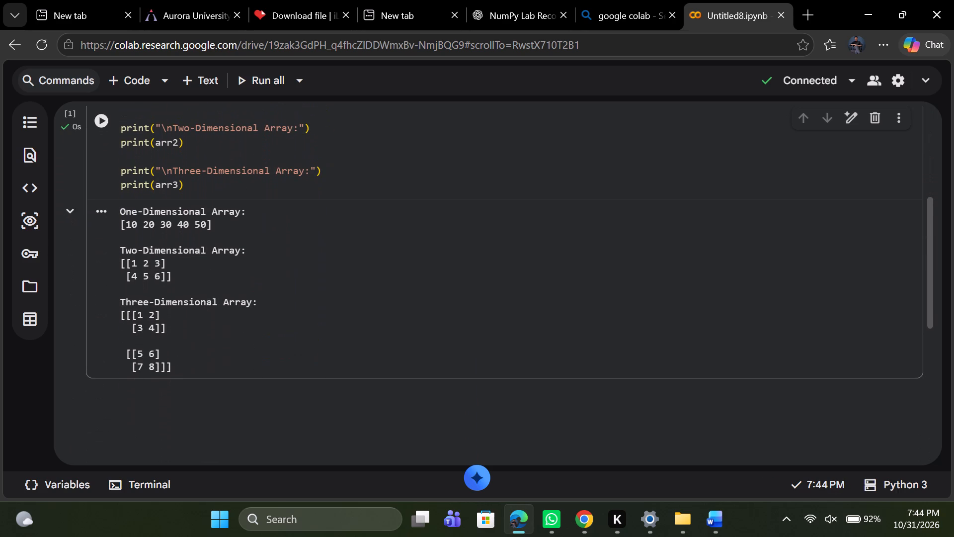
Copy the notebook's code cell and go to the empty line below "3. Program" in Word's Assignement 1 document.
scroll(488, 281, up, 4)
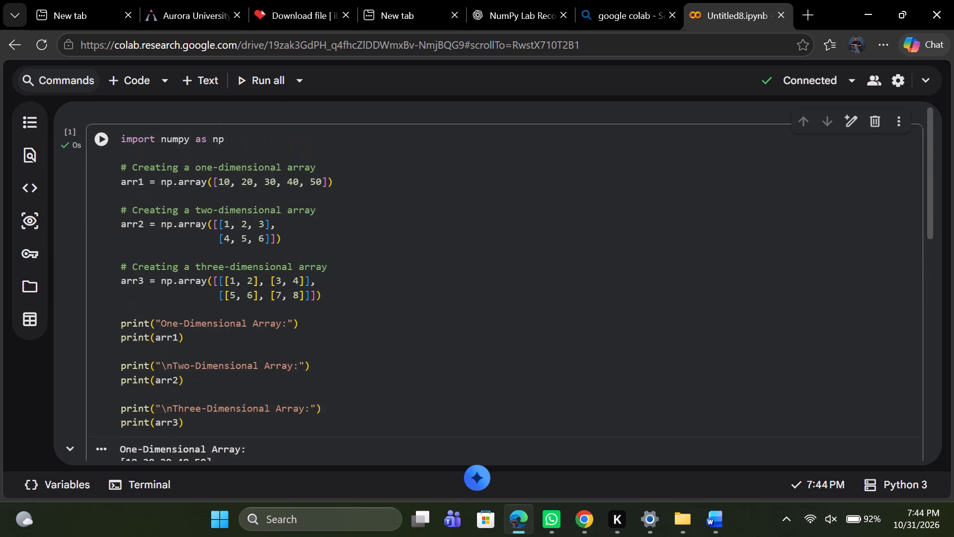
scroll(488, 281, up, 1)
click(895, 122)
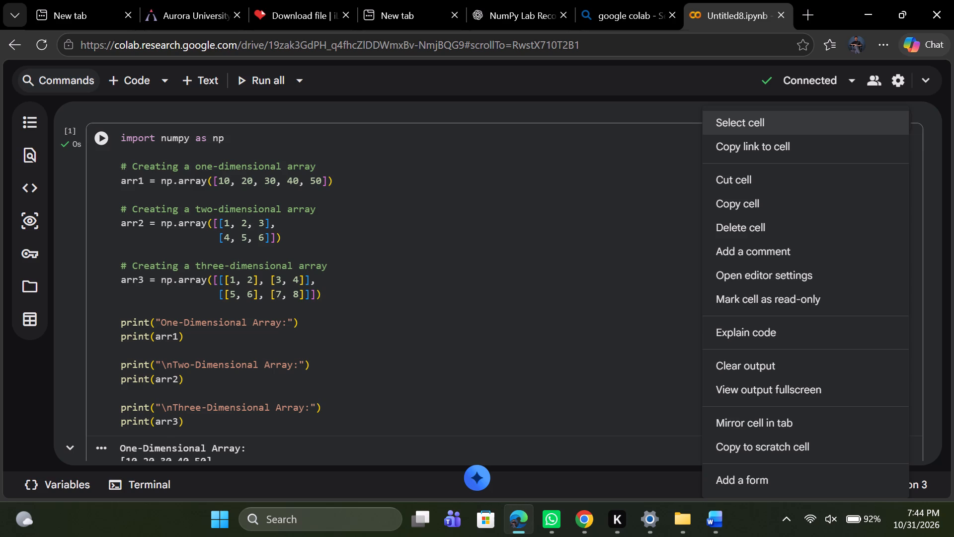
click(738, 207)
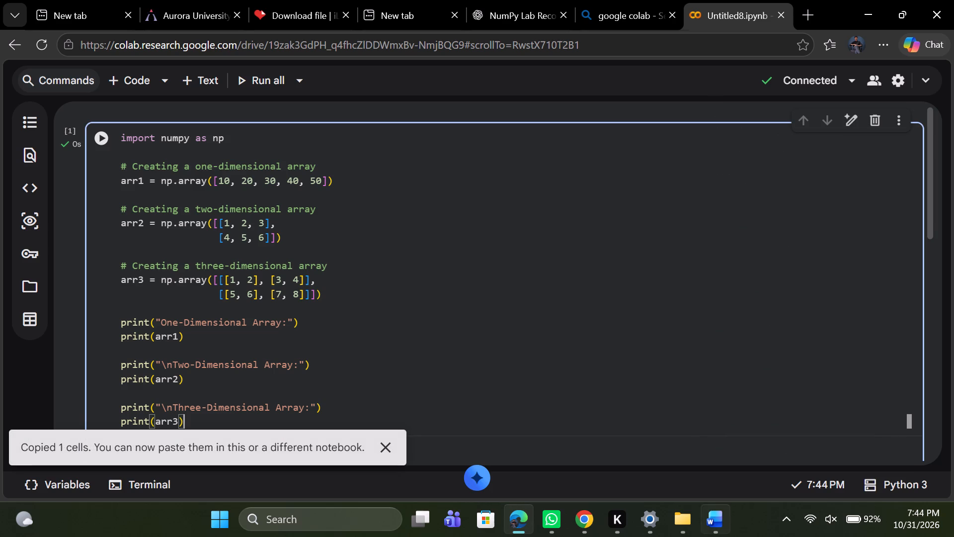
click(720, 528)
click(415, 371)
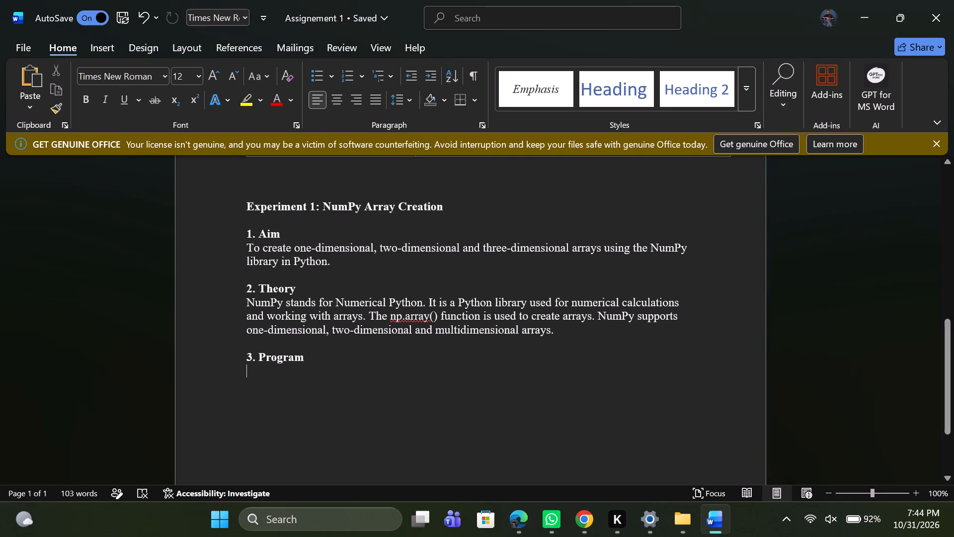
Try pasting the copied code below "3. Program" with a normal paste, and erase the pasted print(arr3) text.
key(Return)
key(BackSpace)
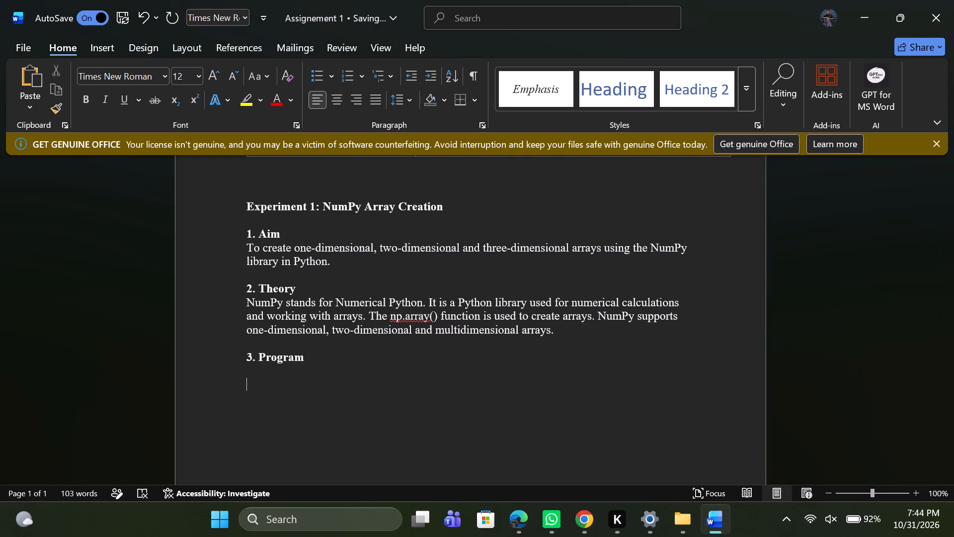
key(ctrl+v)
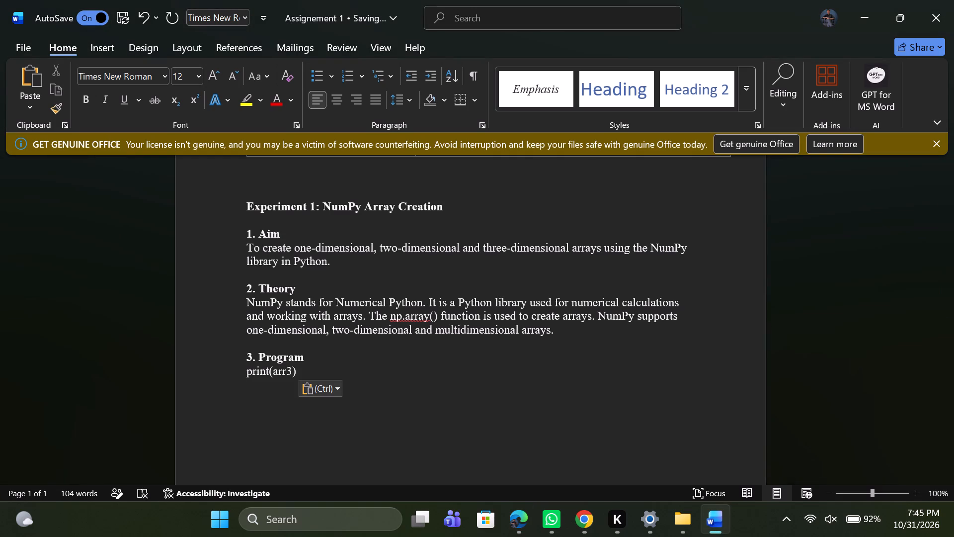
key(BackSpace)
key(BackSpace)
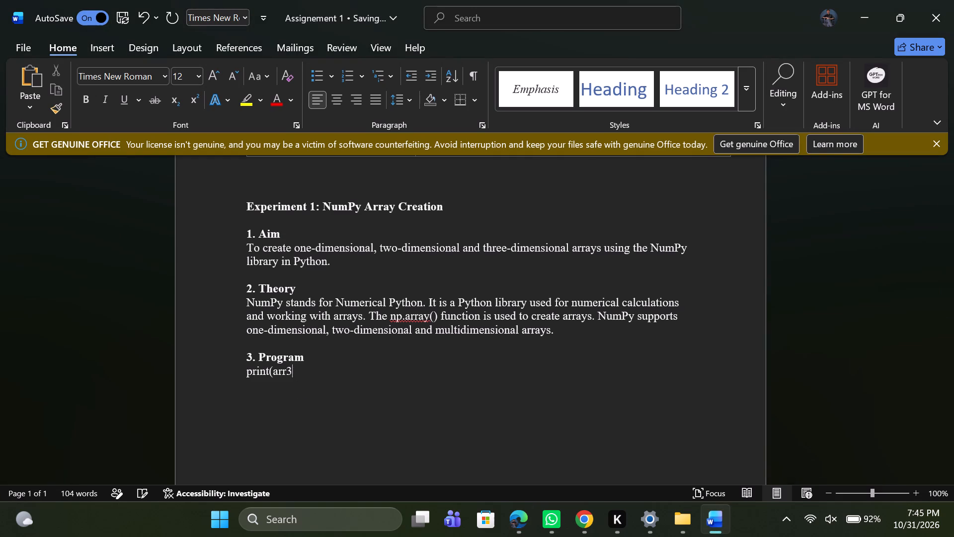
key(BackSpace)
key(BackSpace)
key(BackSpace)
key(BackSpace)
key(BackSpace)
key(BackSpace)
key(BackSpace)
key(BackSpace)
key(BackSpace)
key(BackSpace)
Paste the copied Experiment 1 program as plain text below the "3. Program" heading.
key(ctrl+shift+v)
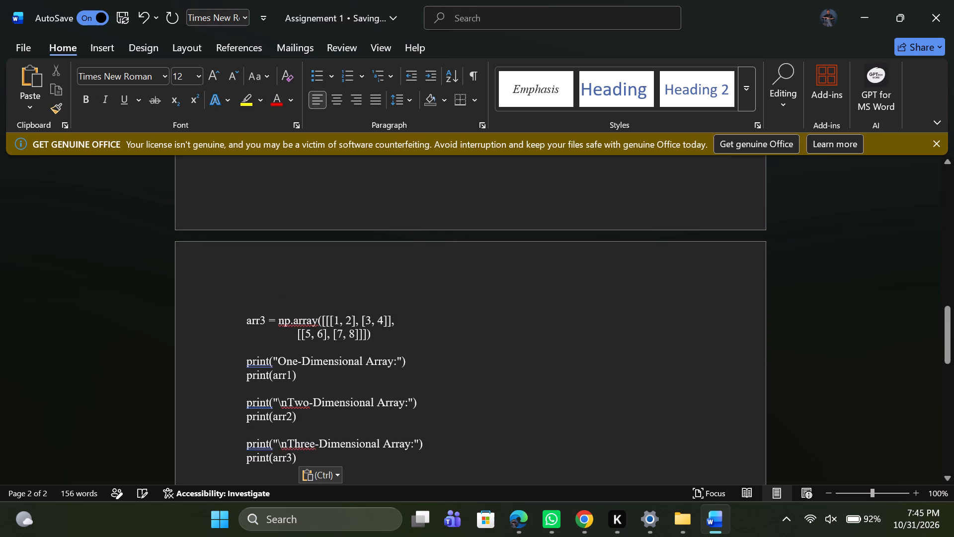
scroll(415, 371, up, 3)
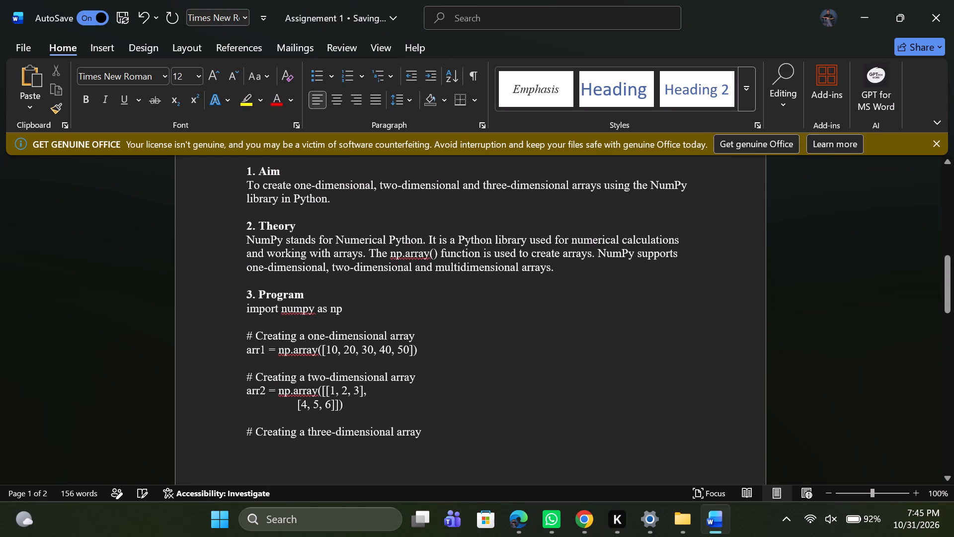
Undo the plain-text paste of the program code below "3. Program".
key(ctrl+z)
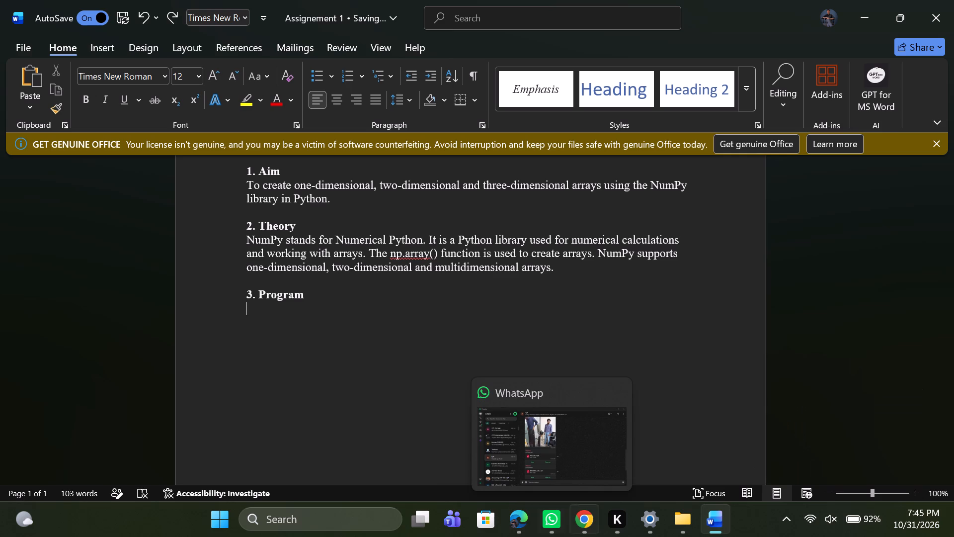
Capture a rectangular screenshot of the Colab notebook area showing the full code cell and paste it below "3. Program" in Word.
click(516, 521)
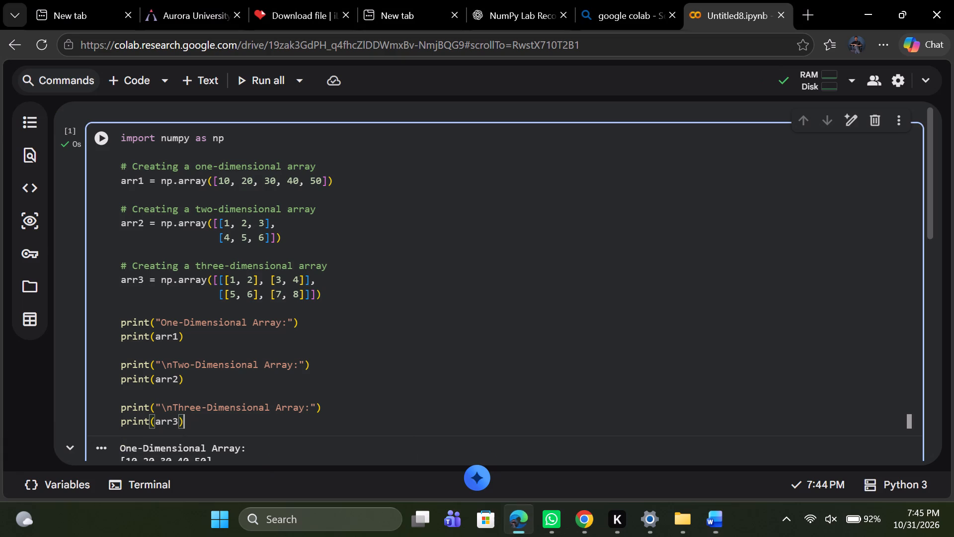
scroll(485, 367, down, 1)
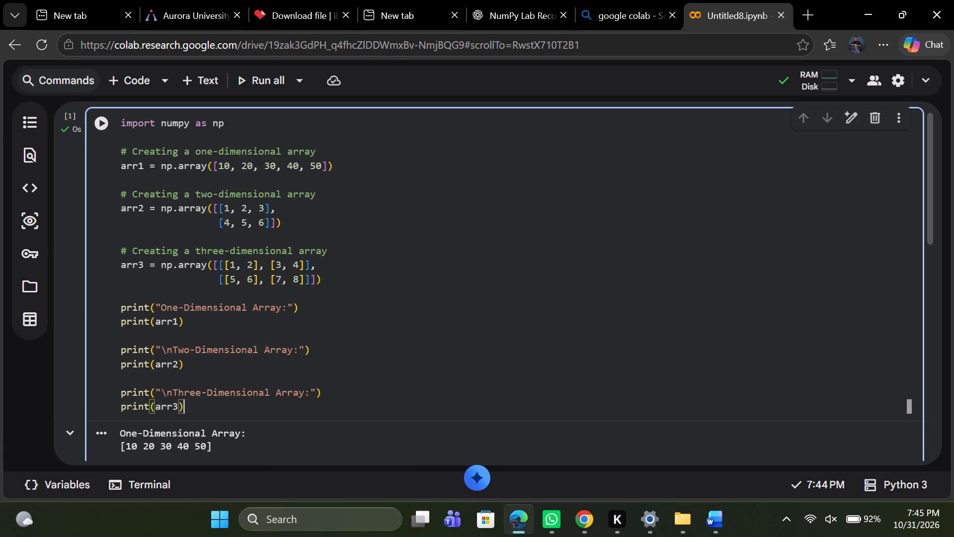
scroll(485, 367, up, 1)
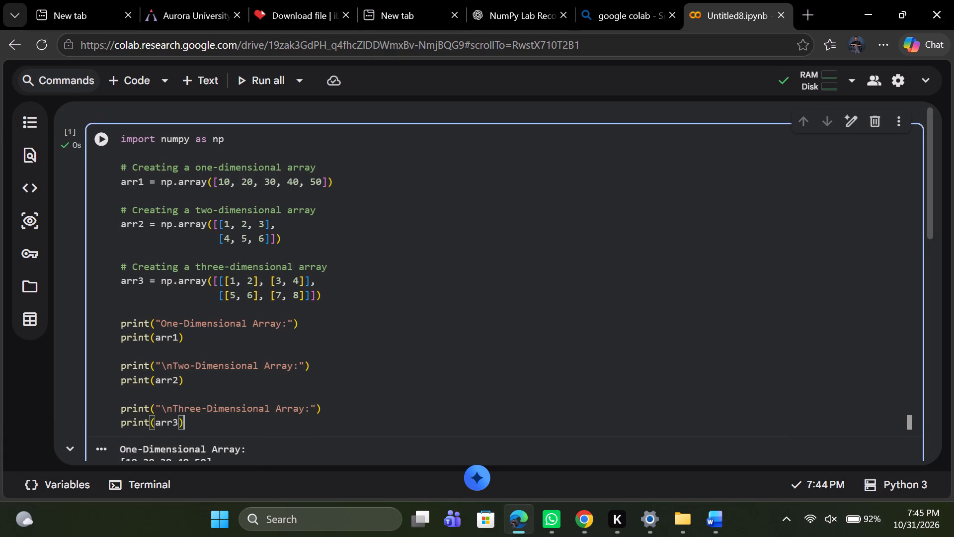
scroll(485, 367, up, 1)
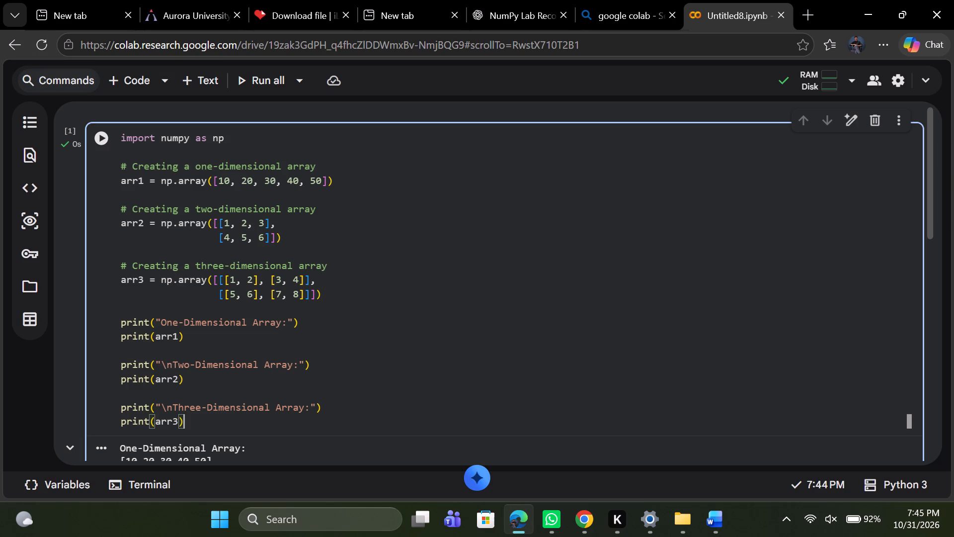
key(Print)
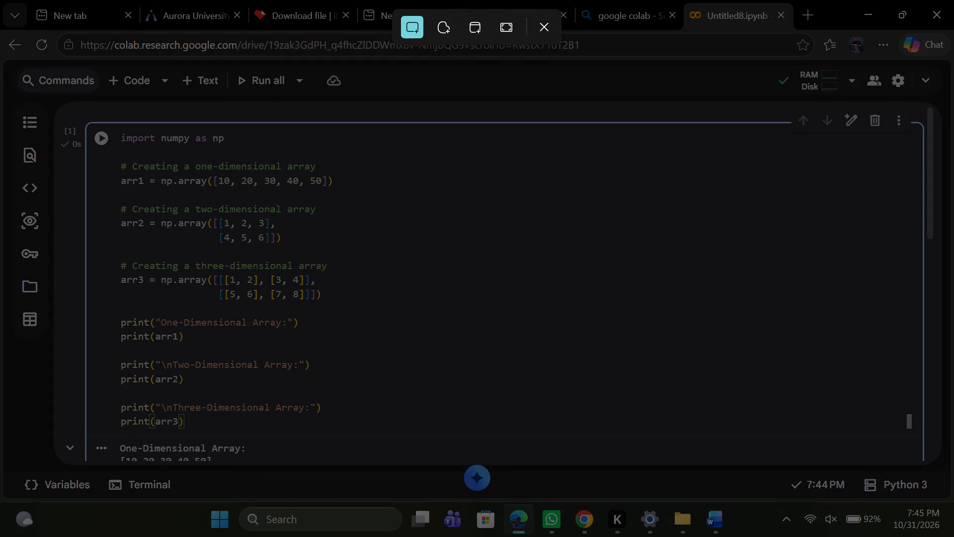
drag(3, 58, 837, 327)
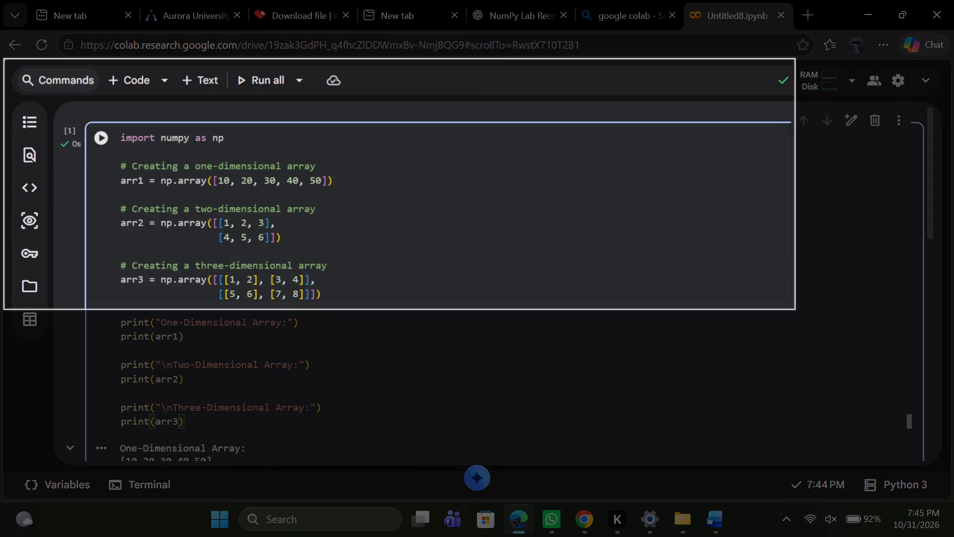
drag(837, 327, 936, 501)
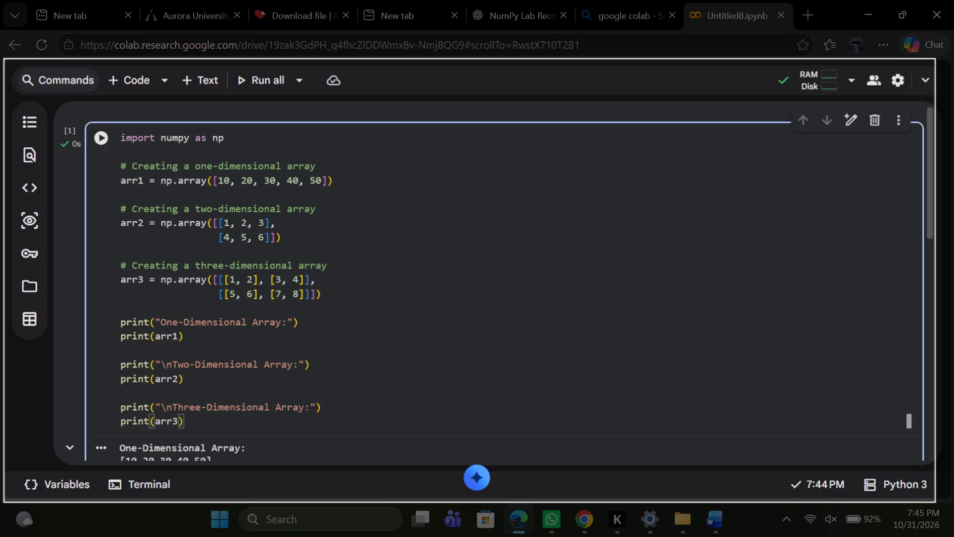
drag(936, 501, 938, 497)
click(707, 518)
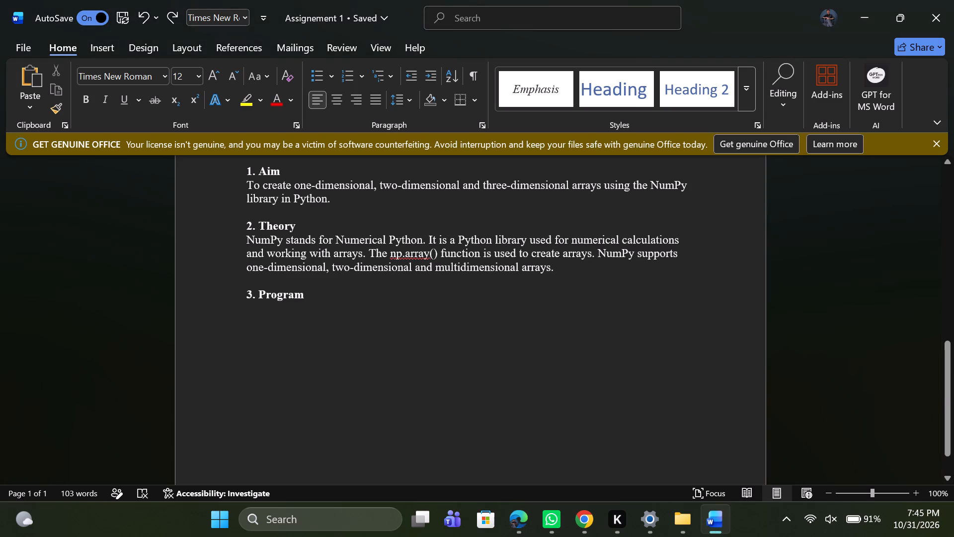
key(ctrl+v)
scroll(429, 341, down, 1)
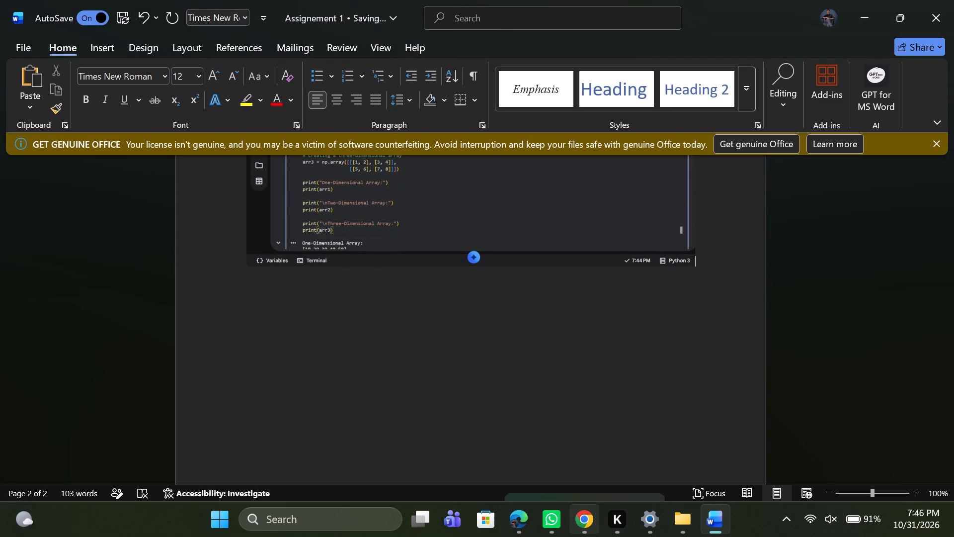
Capture a rectangular screenshot of the Colab notebook area showing the printed one-, two- and three-dimensional arrays.
click(523, 526)
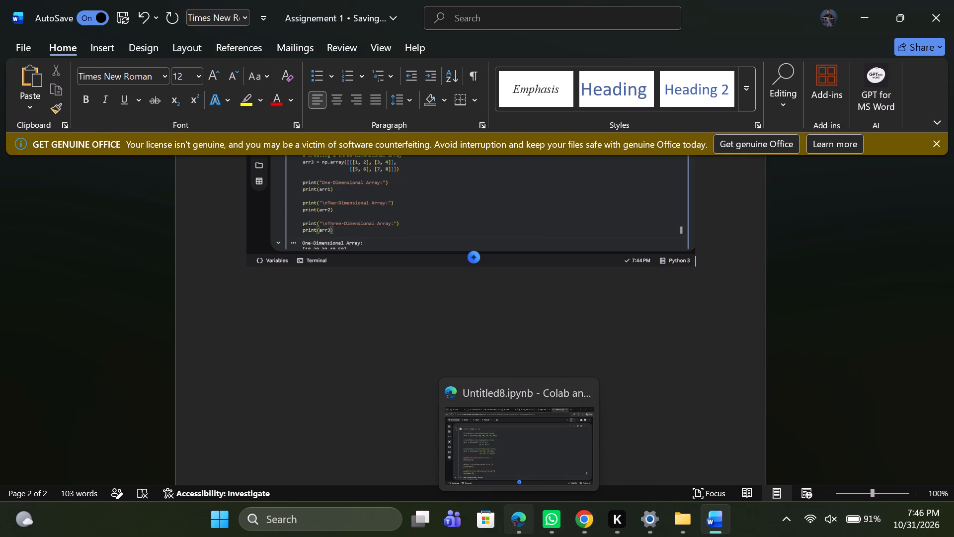
scroll(428, 373, down, 3)
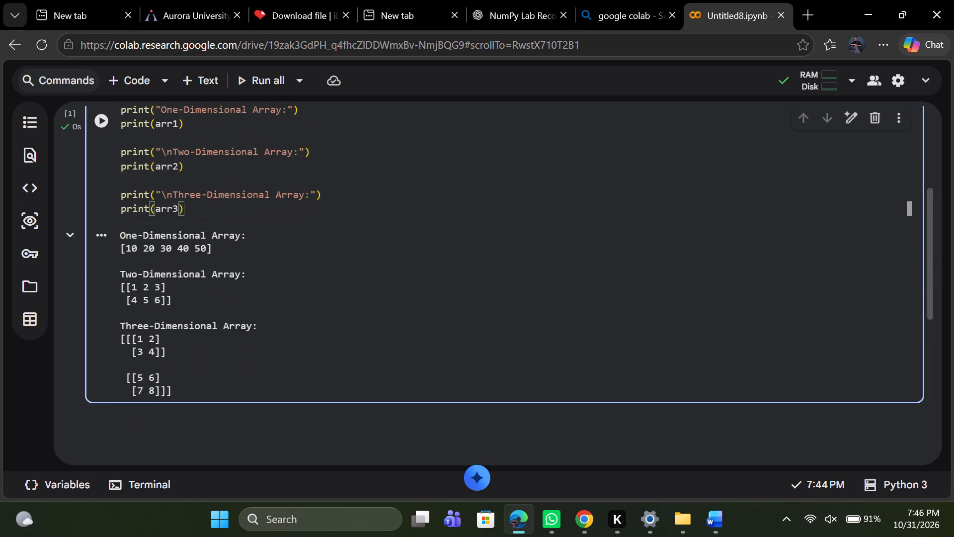
key(Print)
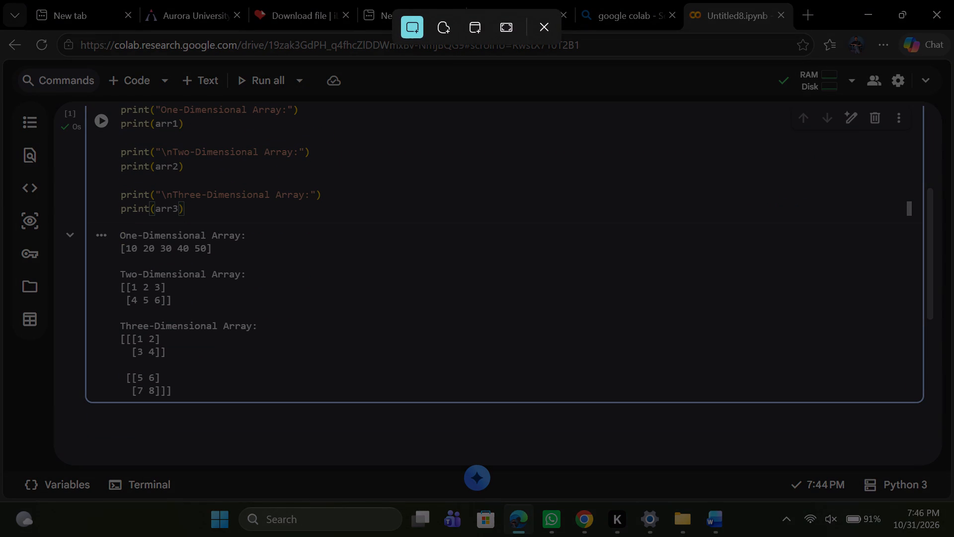
drag(4, 58, 953, 486)
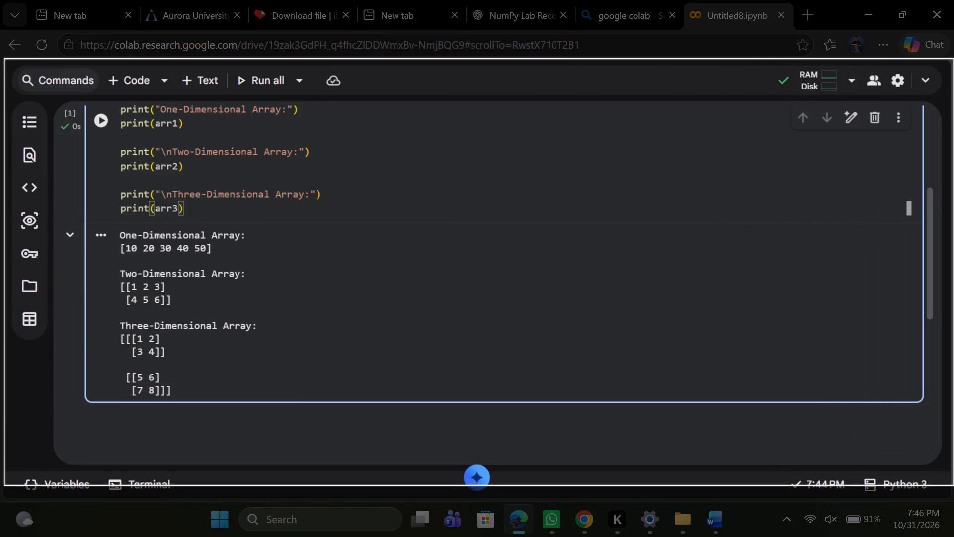
drag(953, 486, 953, 494)
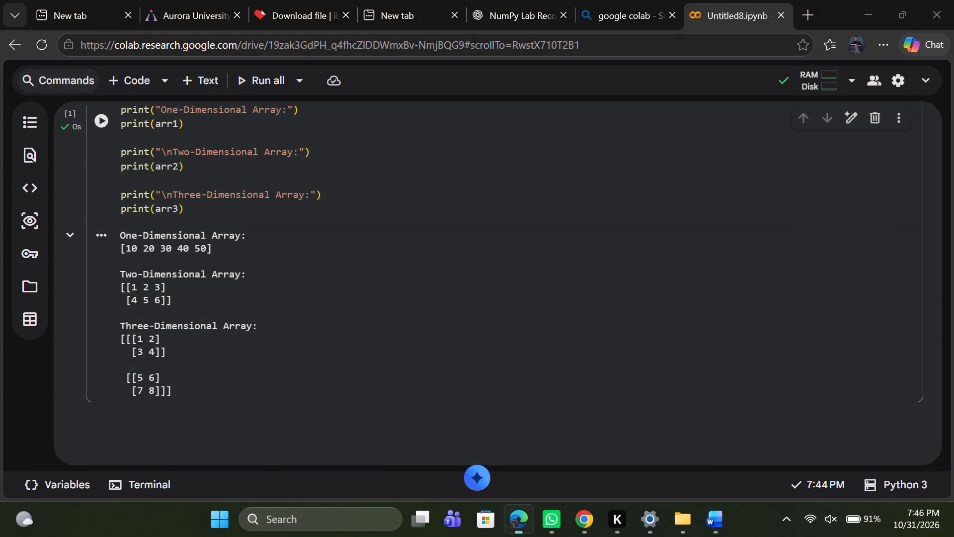
Return to the Word document and add two new lines below the pasted code screenshot.
click(721, 511)
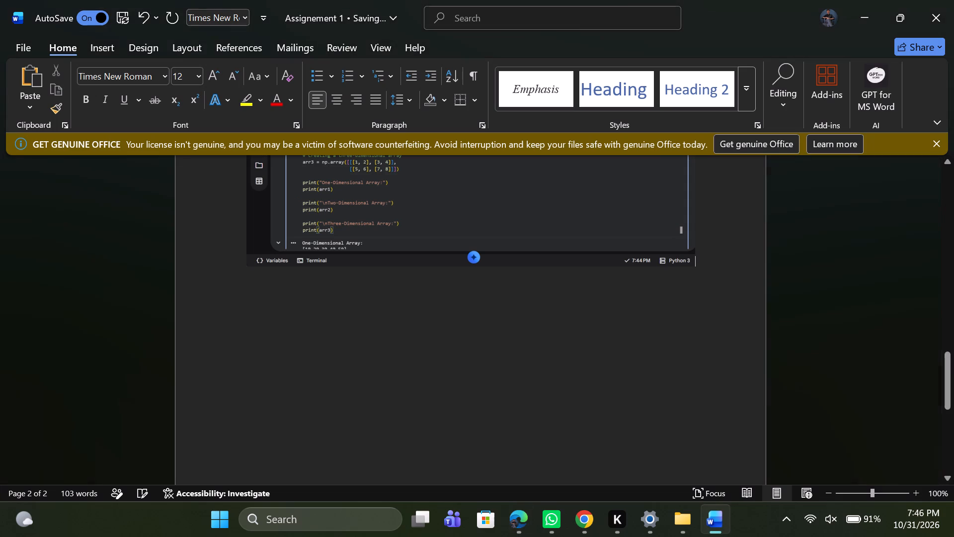
key(Return)
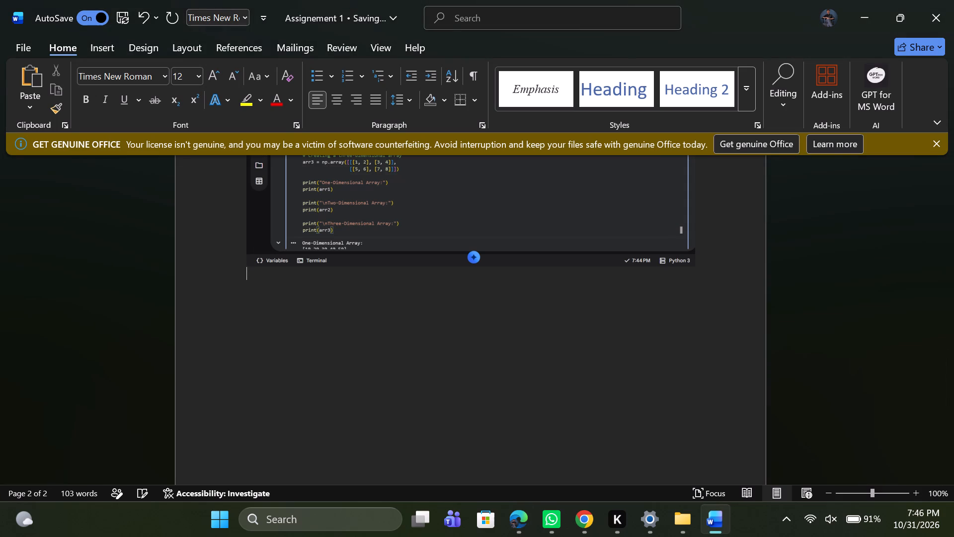
key(Return)
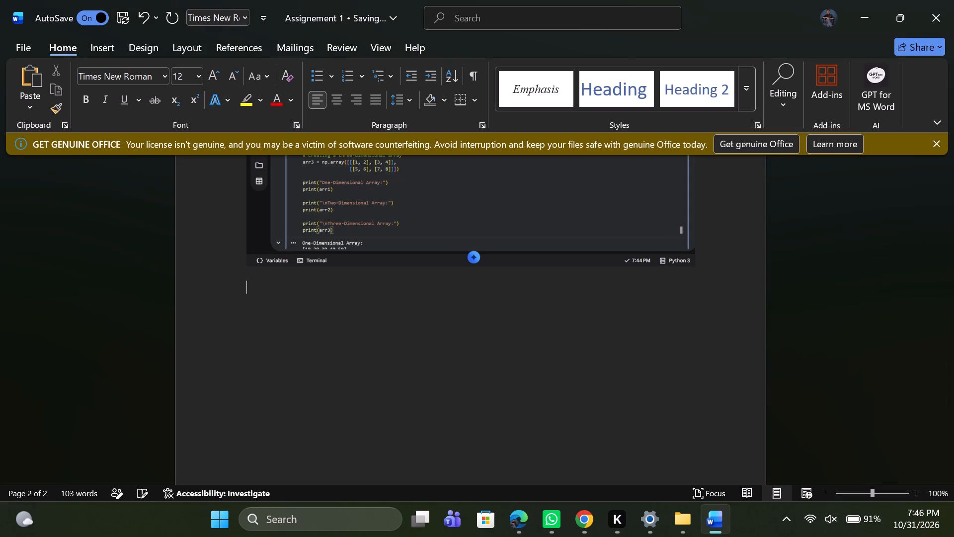